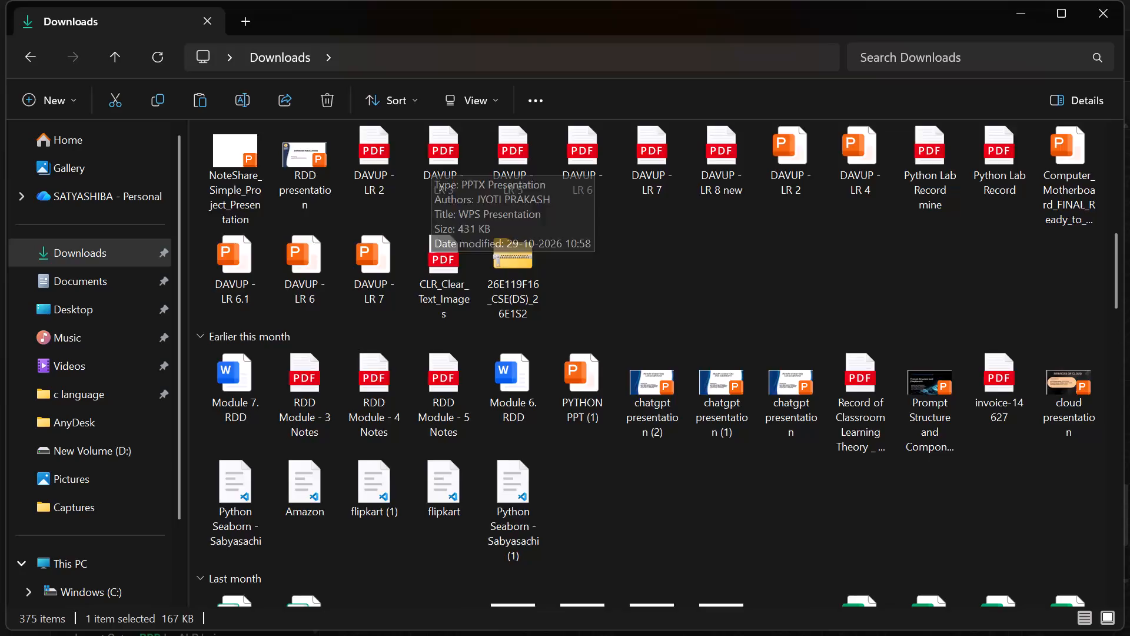
Open the 4TH LAB SQL PDF from the Downloads folder.
scroll(475, 213, up, 12)
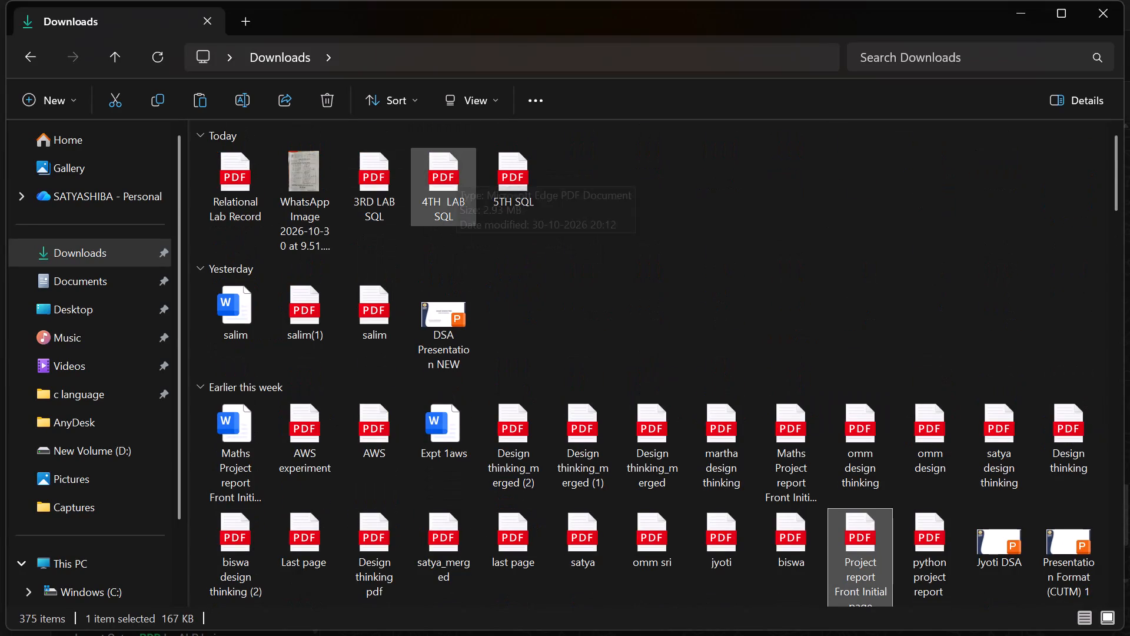
double_click(456, 169)
Look through the 4TH LAB SQL lab record, checking its command sections up to the testing phase and the Handling Failures section.
scroll(605, 180, down, 2)
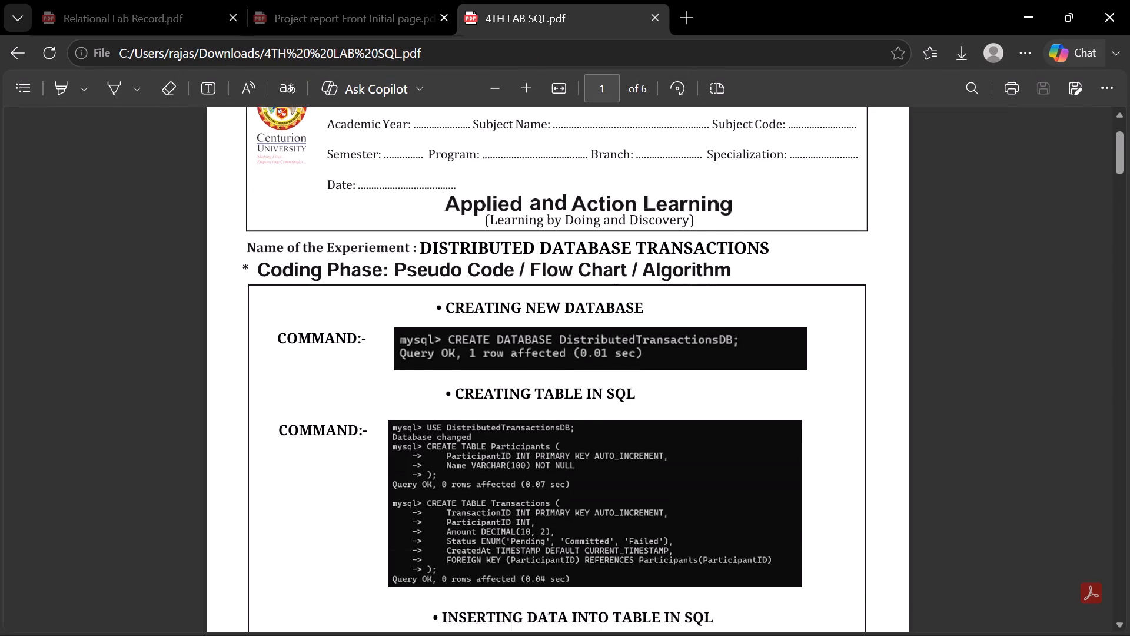
scroll(606, 180, down, 15)
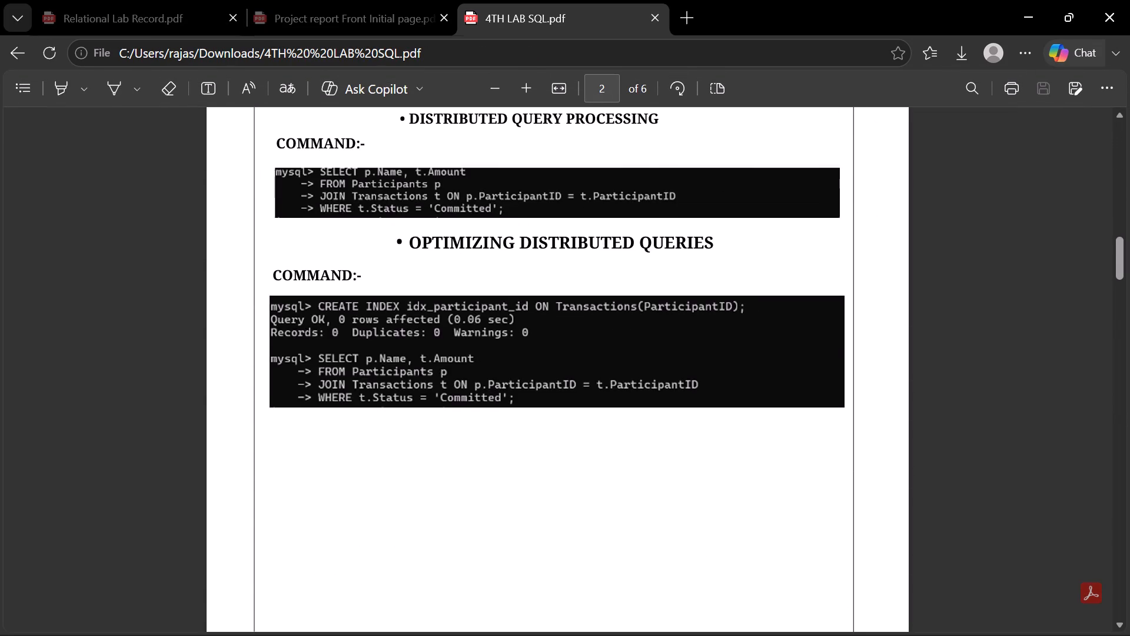
scroll(623, 169, down, 16)
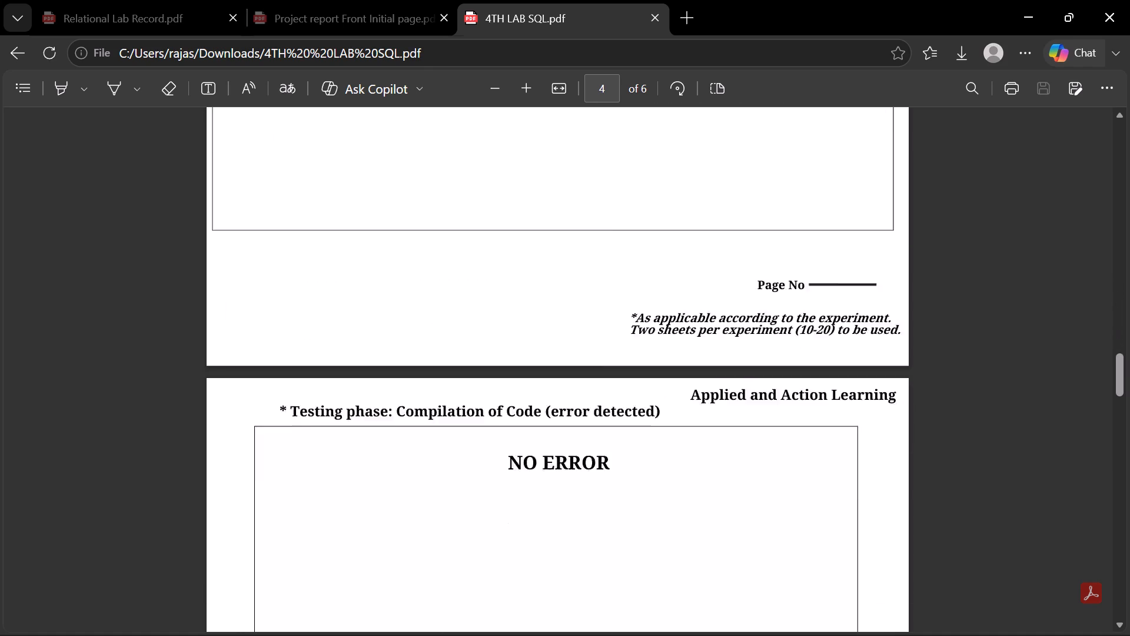
scroll(623, 168, down, 11)
scroll(625, 161, up, 9)
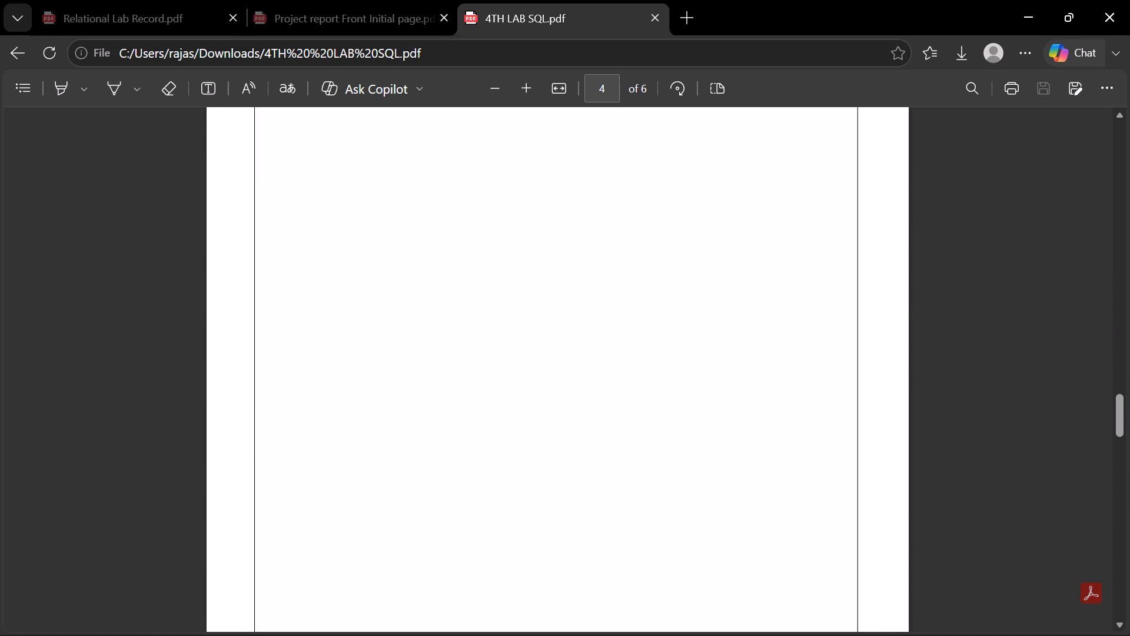
scroll(625, 161, up, 11)
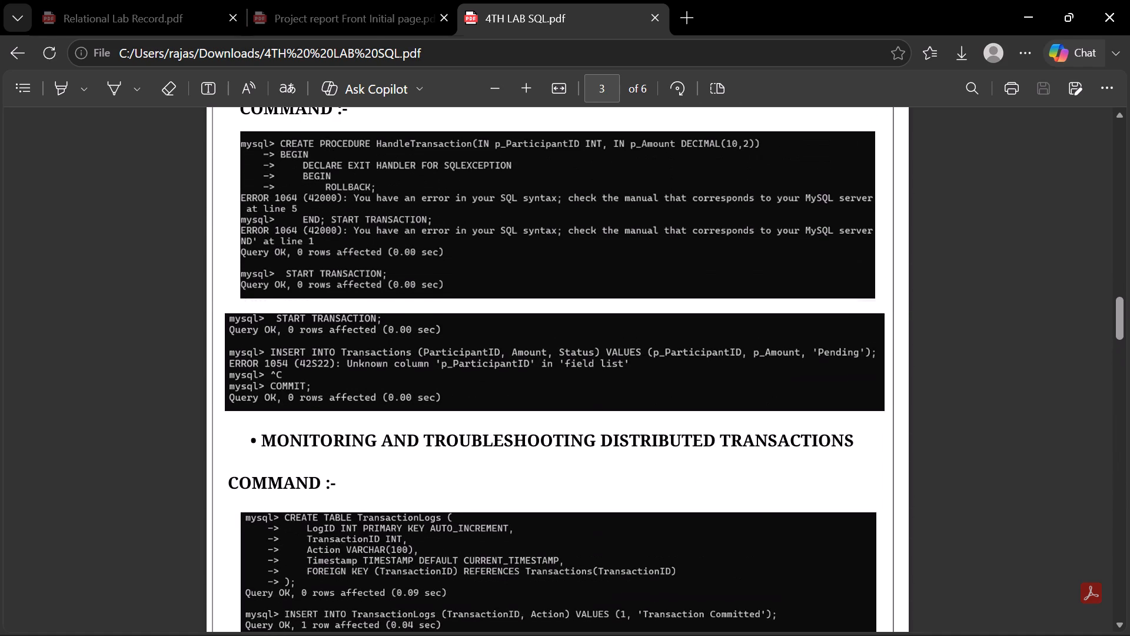
scroll(625, 161, up, 3)
scroll(625, 161, down, 2)
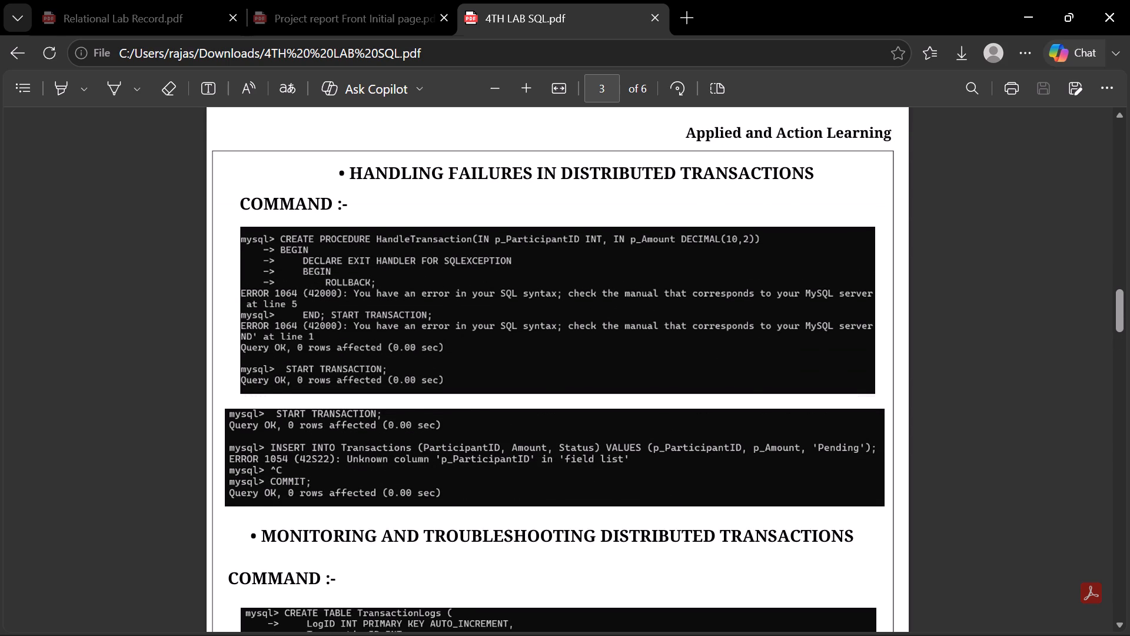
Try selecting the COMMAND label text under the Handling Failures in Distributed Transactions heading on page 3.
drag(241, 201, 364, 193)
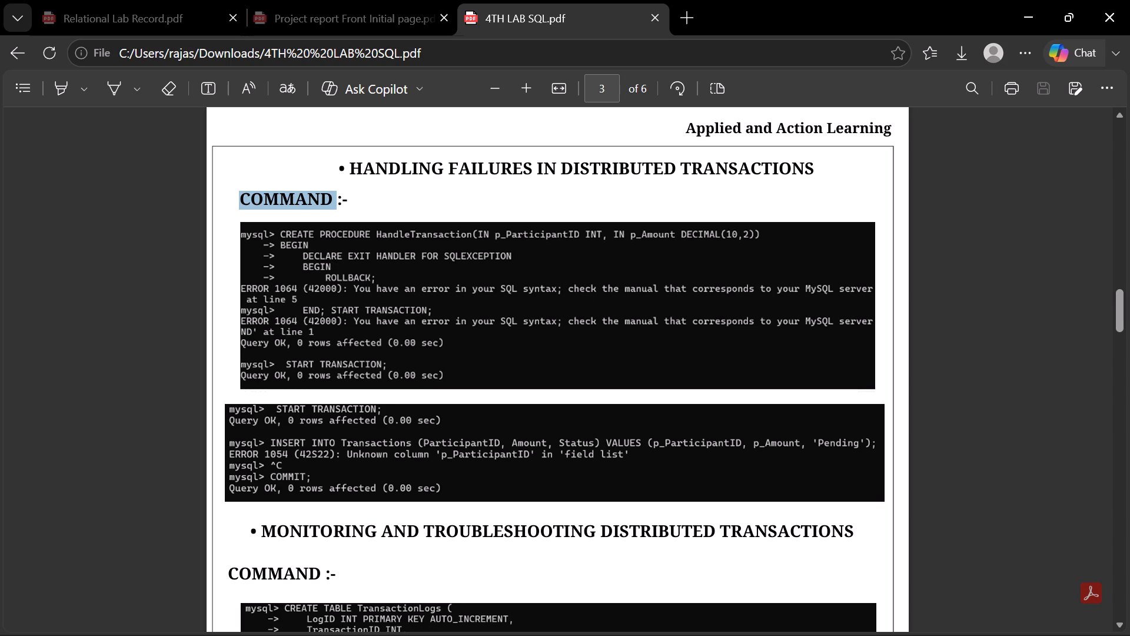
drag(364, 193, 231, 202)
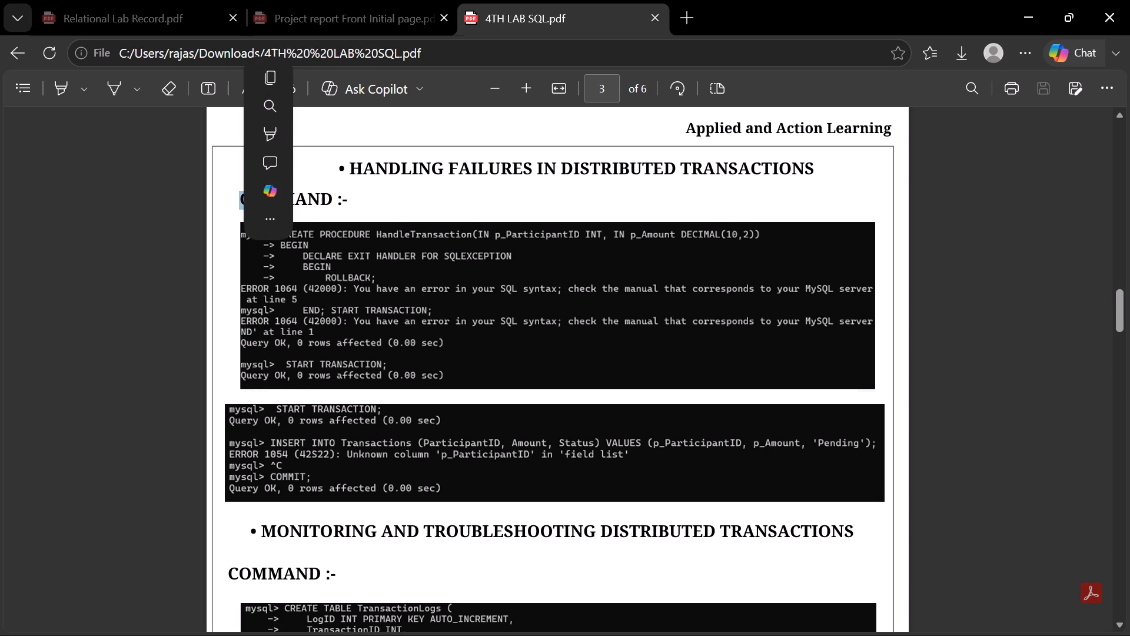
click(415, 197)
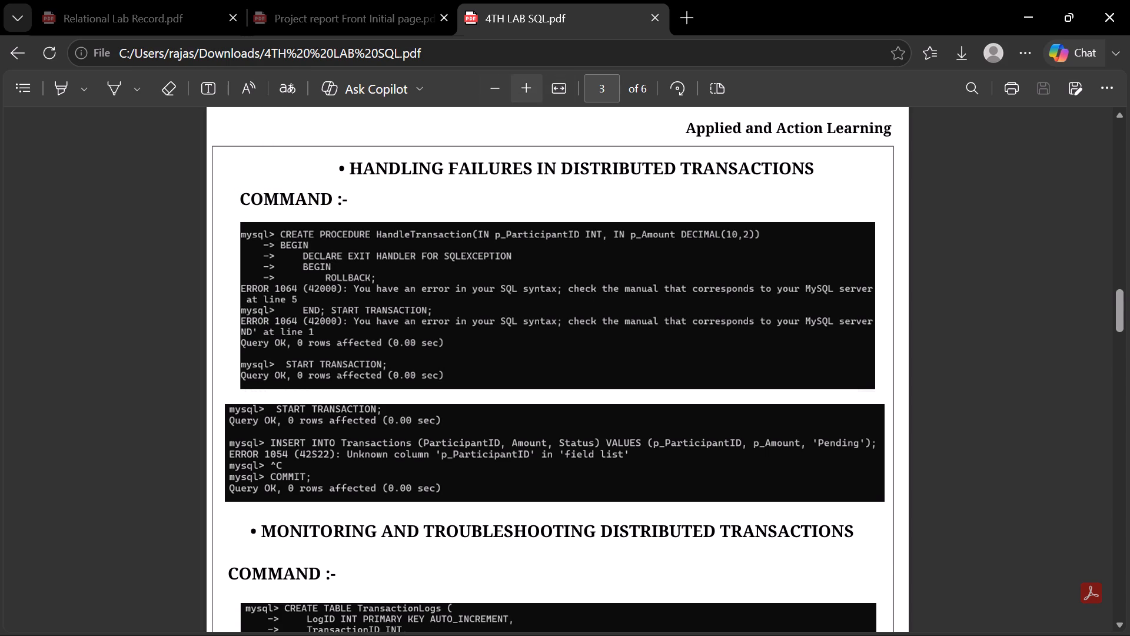
Review the 4TH LAB SQL document from its title page through to the assessment table on the last page.
click(520, 81)
click(520, 81)
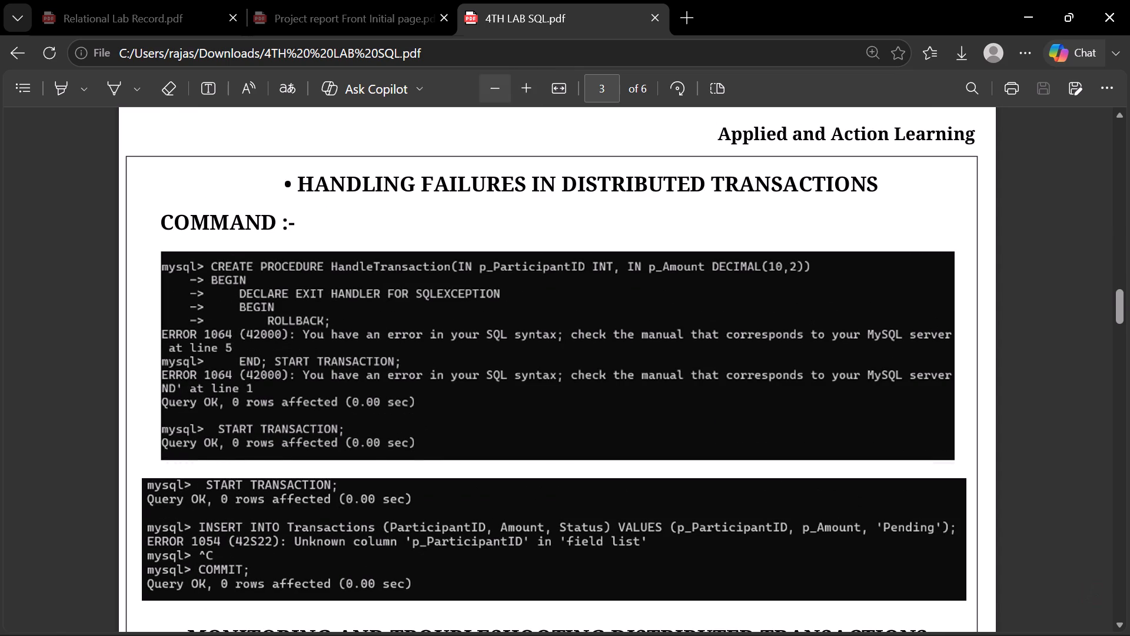
double_click(496, 84)
scroll(508, 273, up, 8)
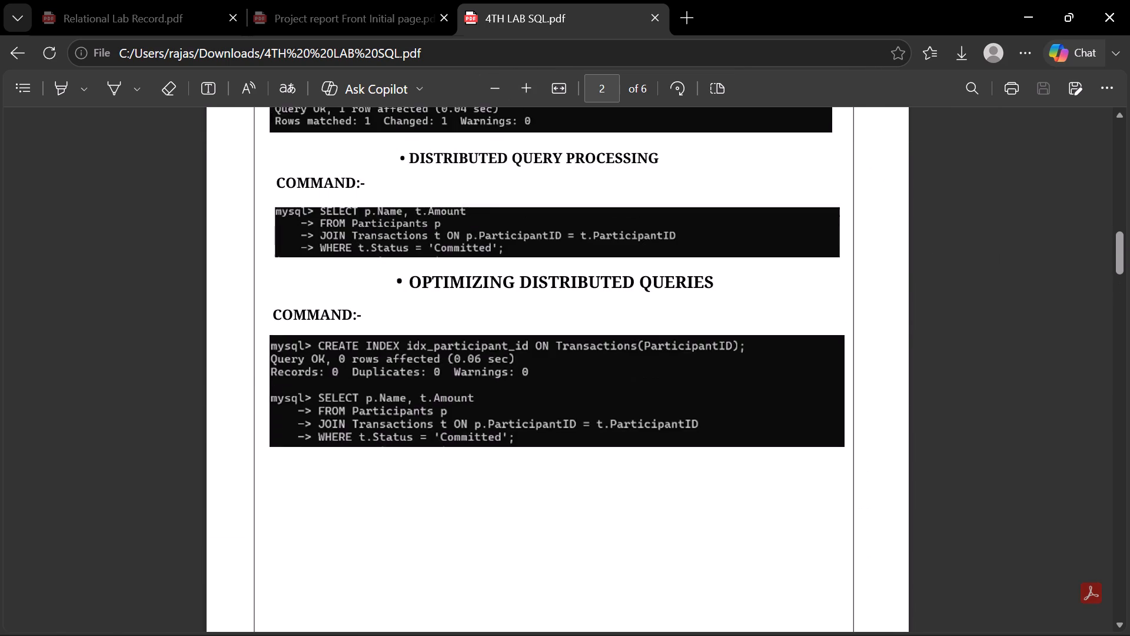
scroll(508, 273, up, 19)
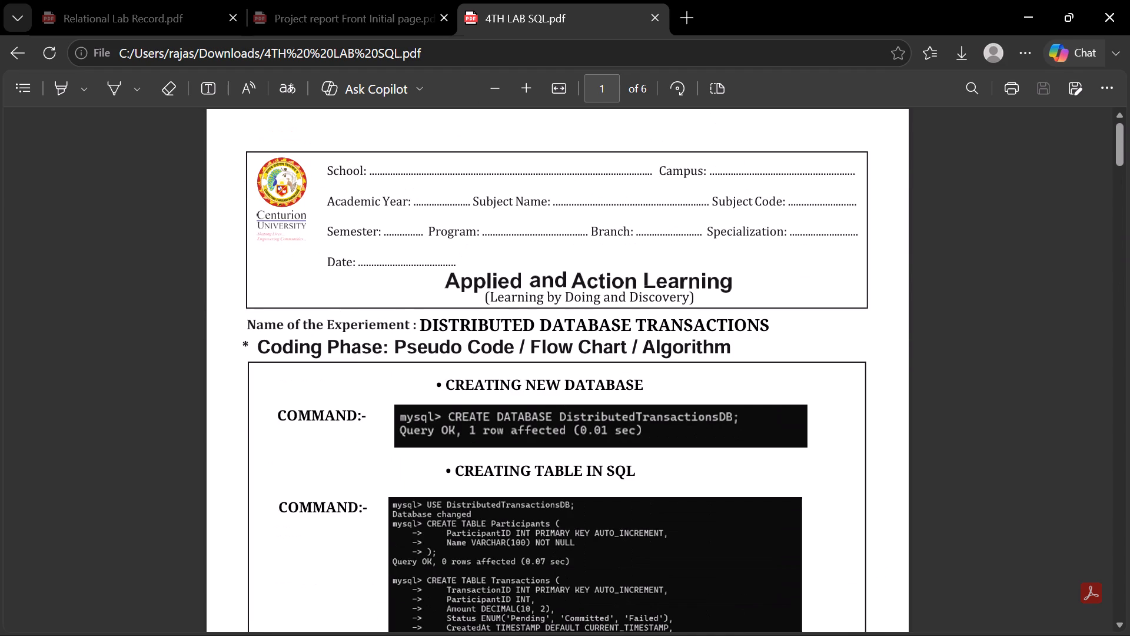
scroll(519, 269, down, 4)
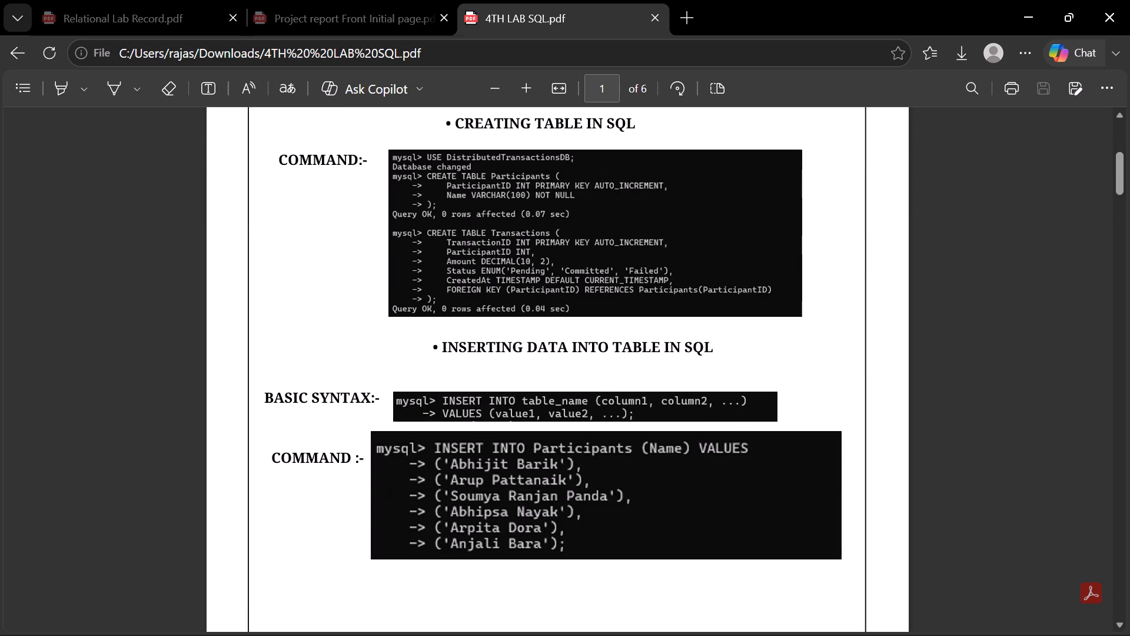
scroll(519, 269, down, 19)
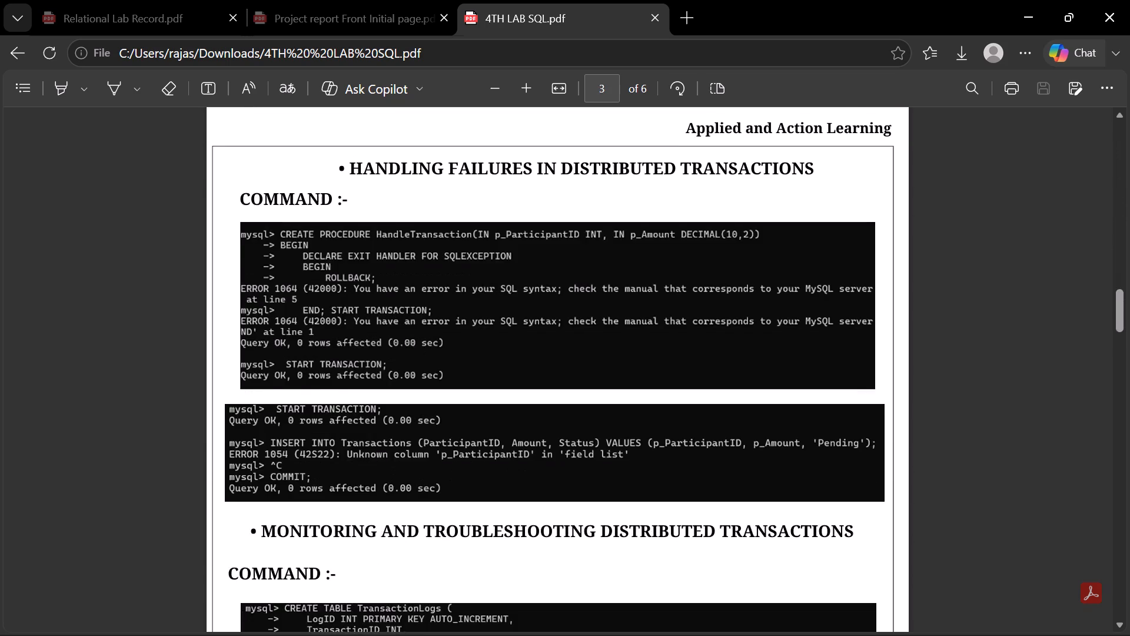
scroll(519, 269, down, 13)
scroll(517, 269, down, 9)
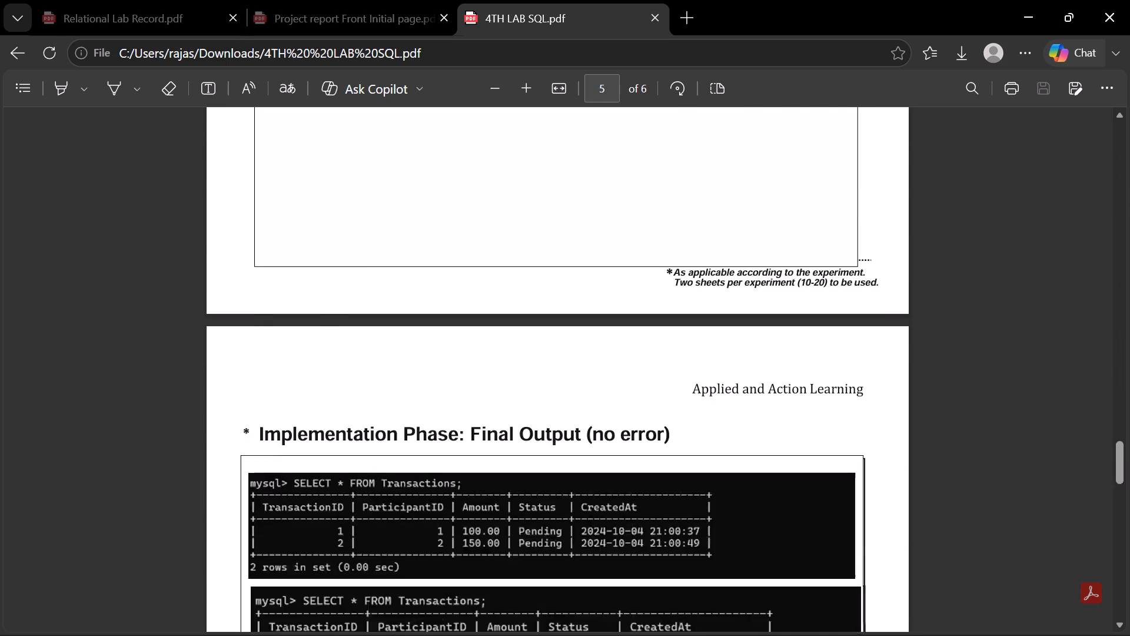
scroll(517, 269, down, 18)
scroll(522, 269, down, 4)
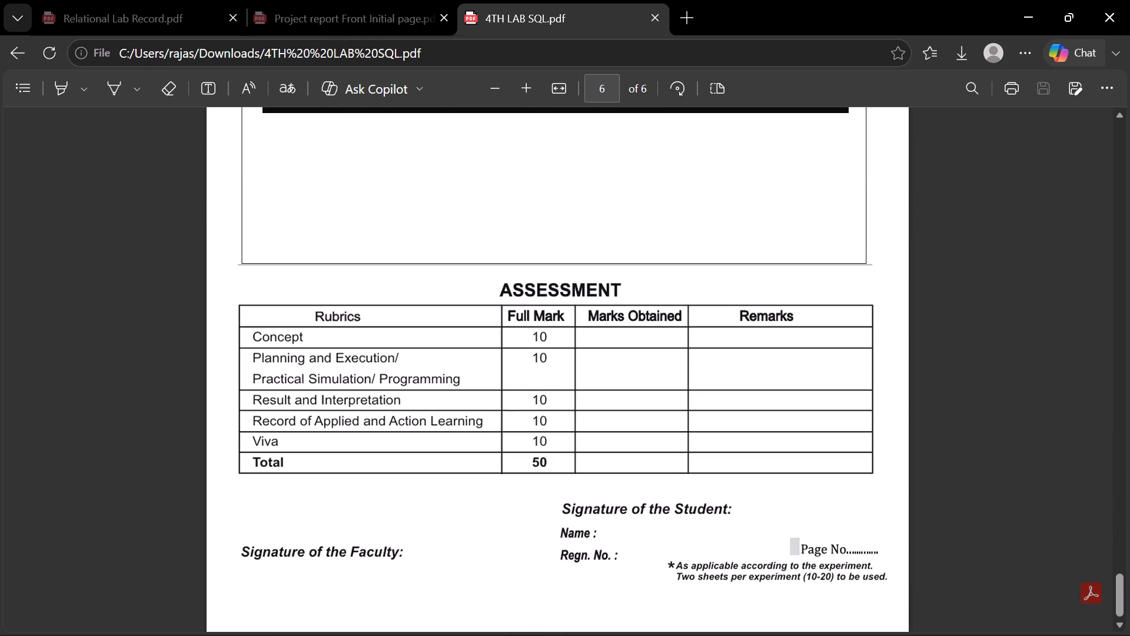
scroll(522, 269, down, 4)
Recheck the final output, testing phase and coding pages of 4TH LAB SQL, ending at the title page.
scroll(522, 269, up, 14)
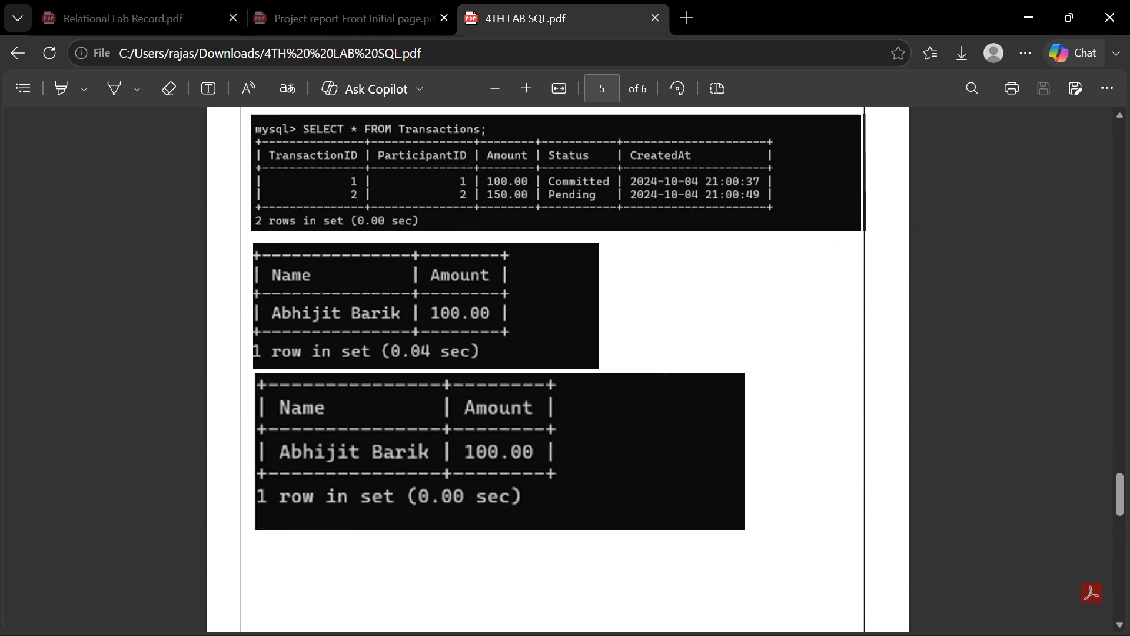
scroll(522, 269, up, 17)
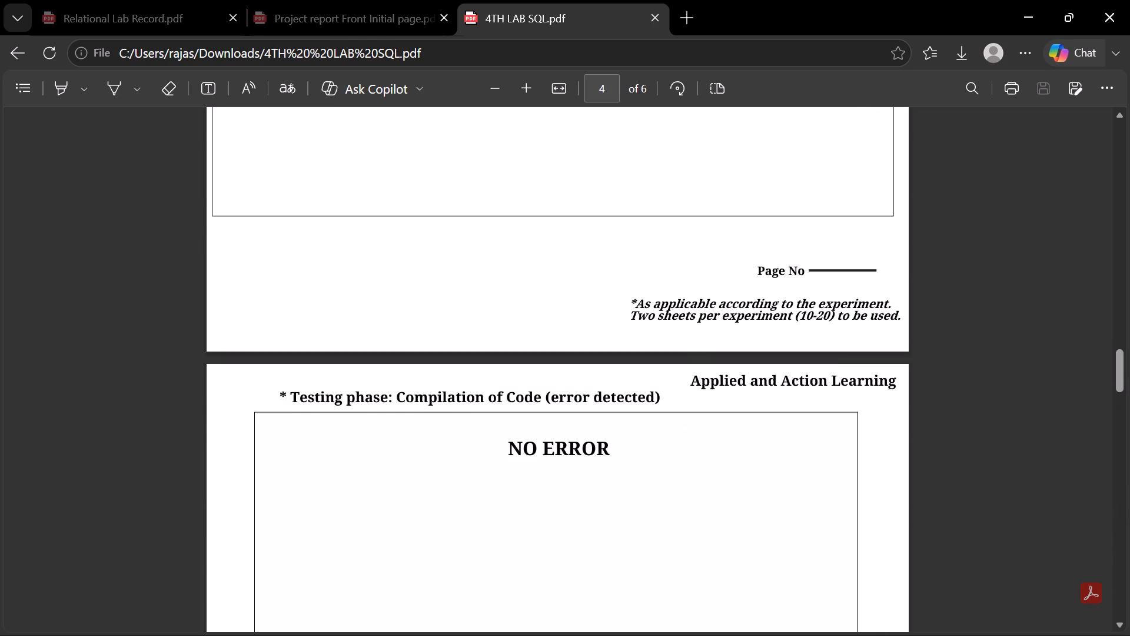
scroll(522, 269, up, 4)
scroll(522, 269, down, 4)
scroll(522, 269, up, 20)
scroll(522, 269, up, 18)
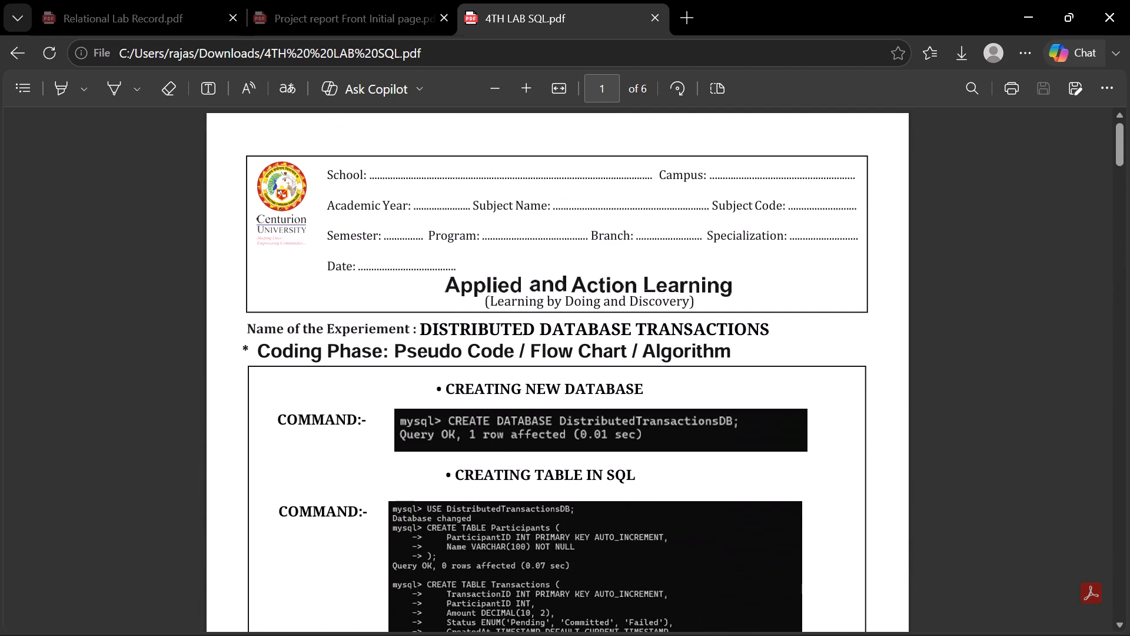
scroll(522, 269, up, 7)
Open the 5TH SQL PDF from the Downloads folder.
click(1022, 8)
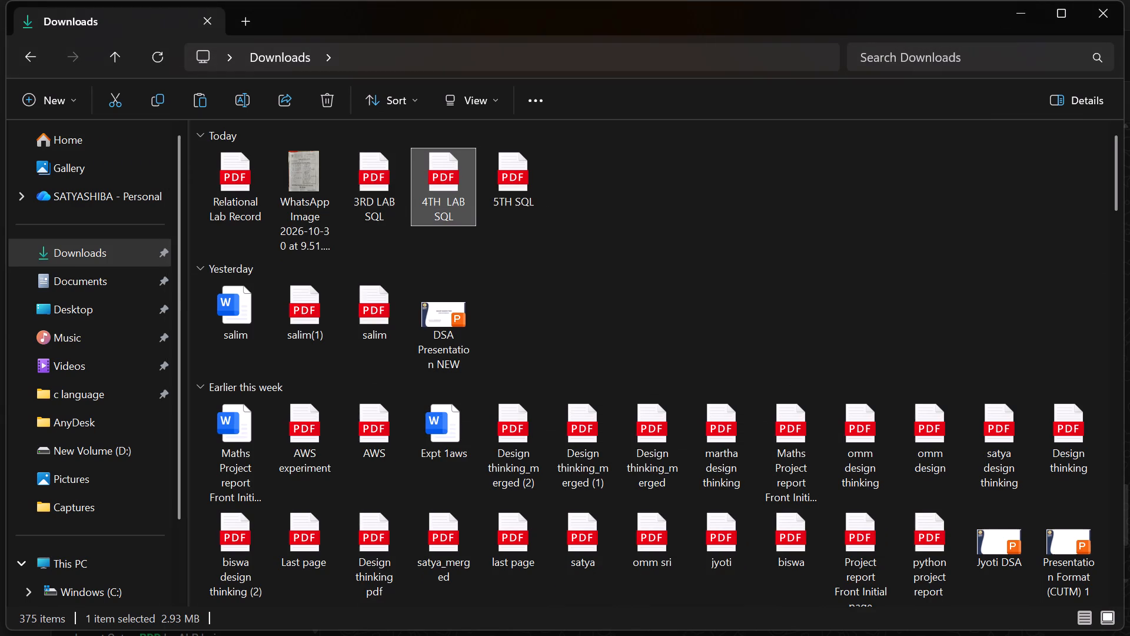
triple_click(503, 169)
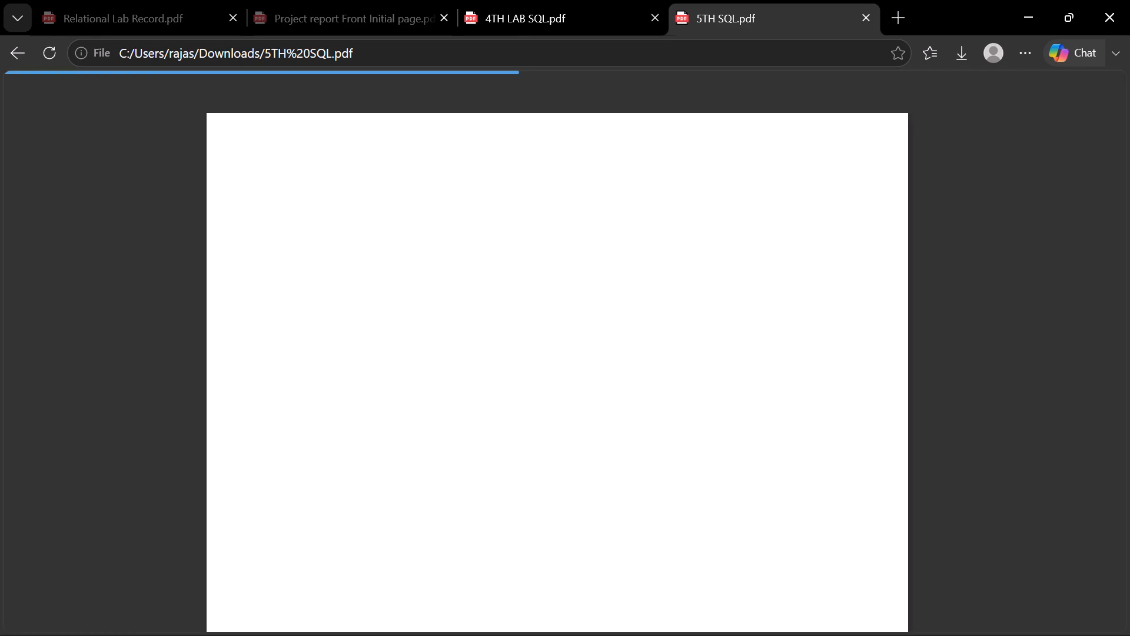
Examine the pages of the 5TH SQL lab record and compare its title page with that of 4TH LAB SQL.
scroll(601, 317, down, 16)
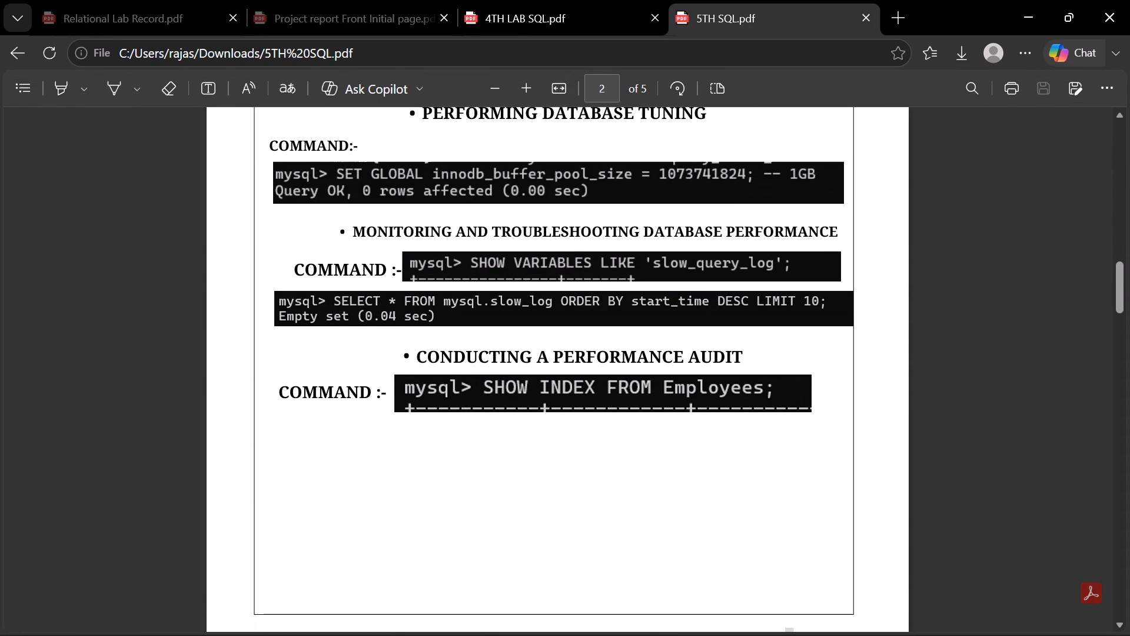
scroll(601, 307, down, 13)
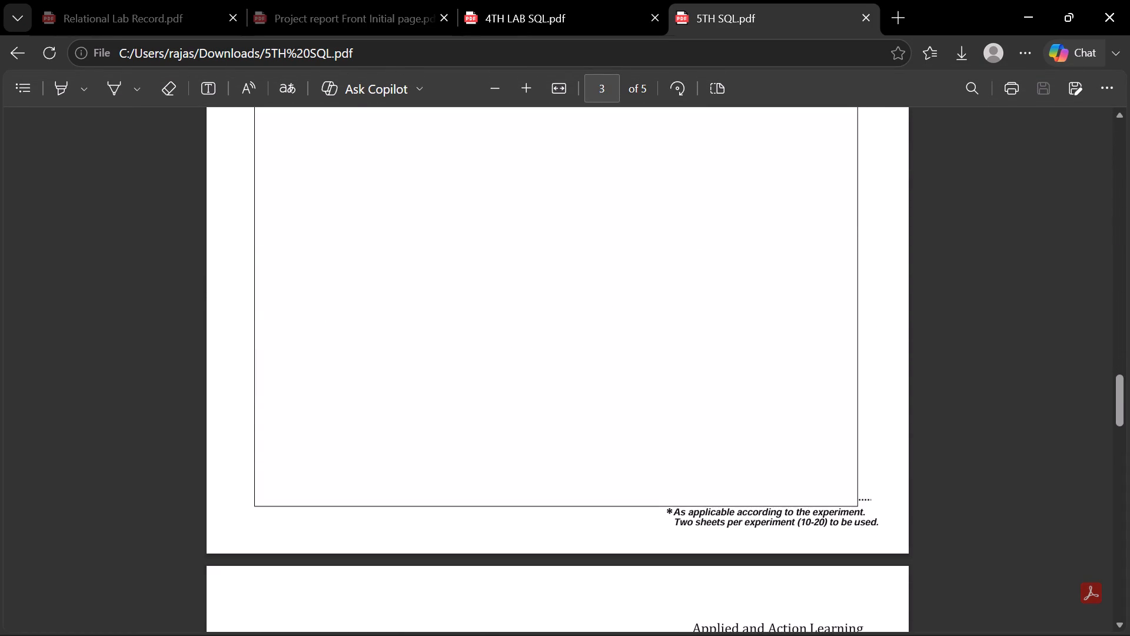
scroll(601, 307, up, 20)
scroll(601, 307, up, 4)
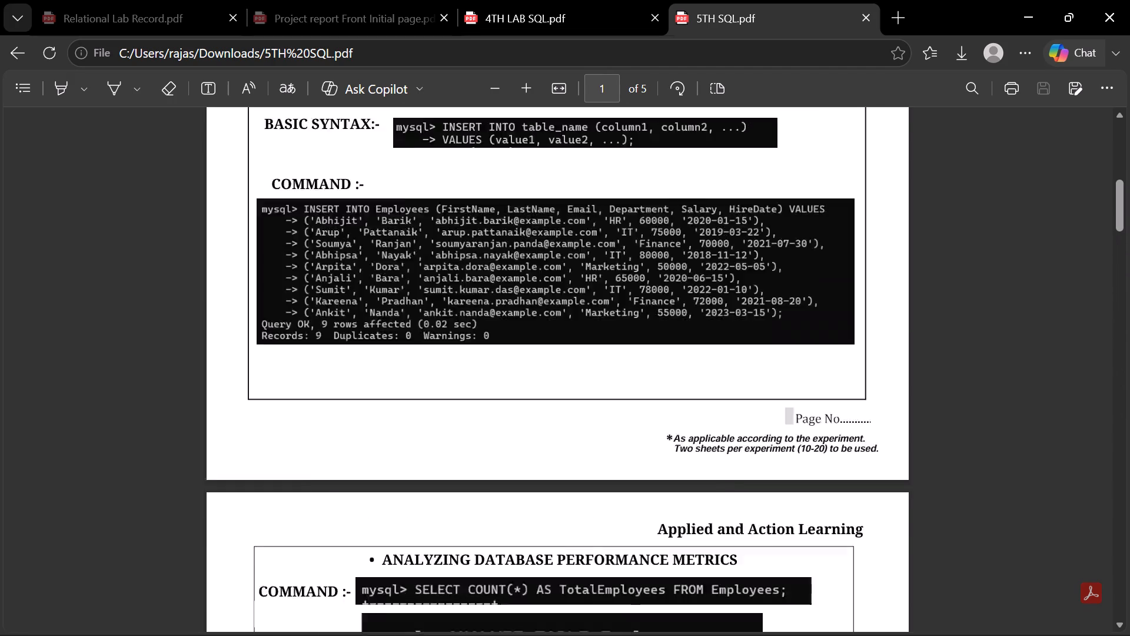
scroll(601, 307, up, 8)
scroll(601, 307, down, 2)
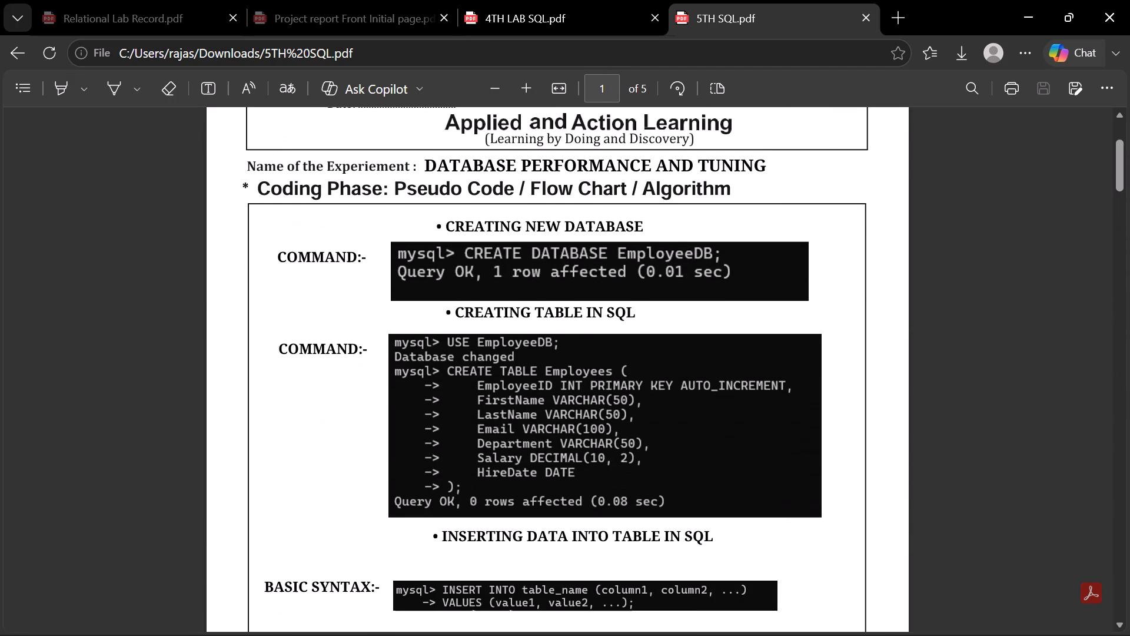
scroll(601, 307, up, 5)
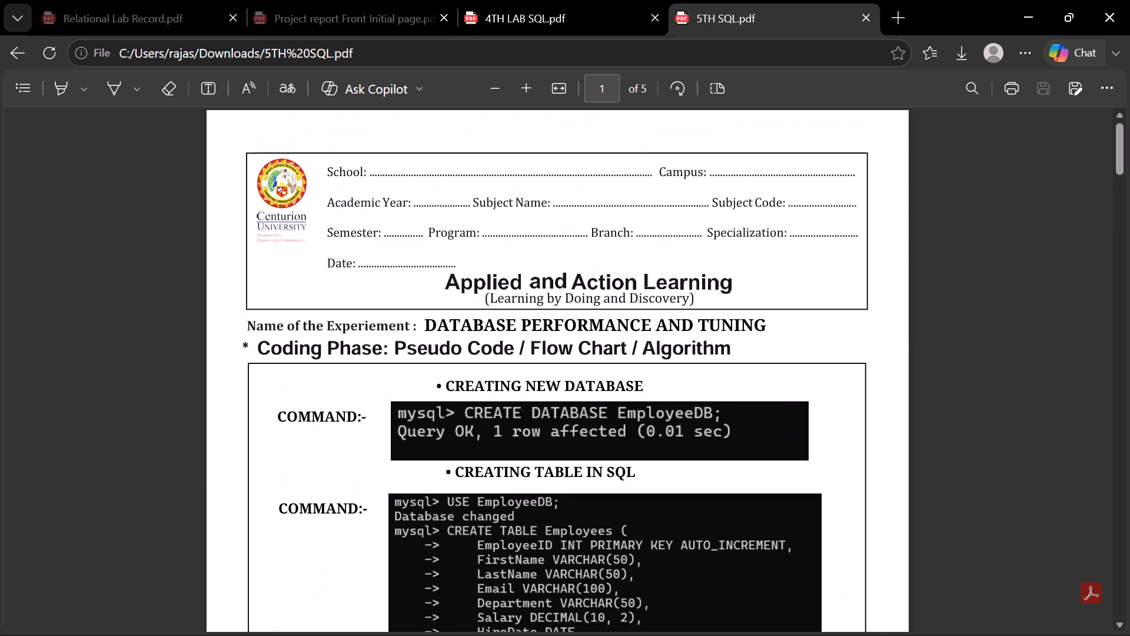
scroll(601, 307, up, 13)
click(529, 0)
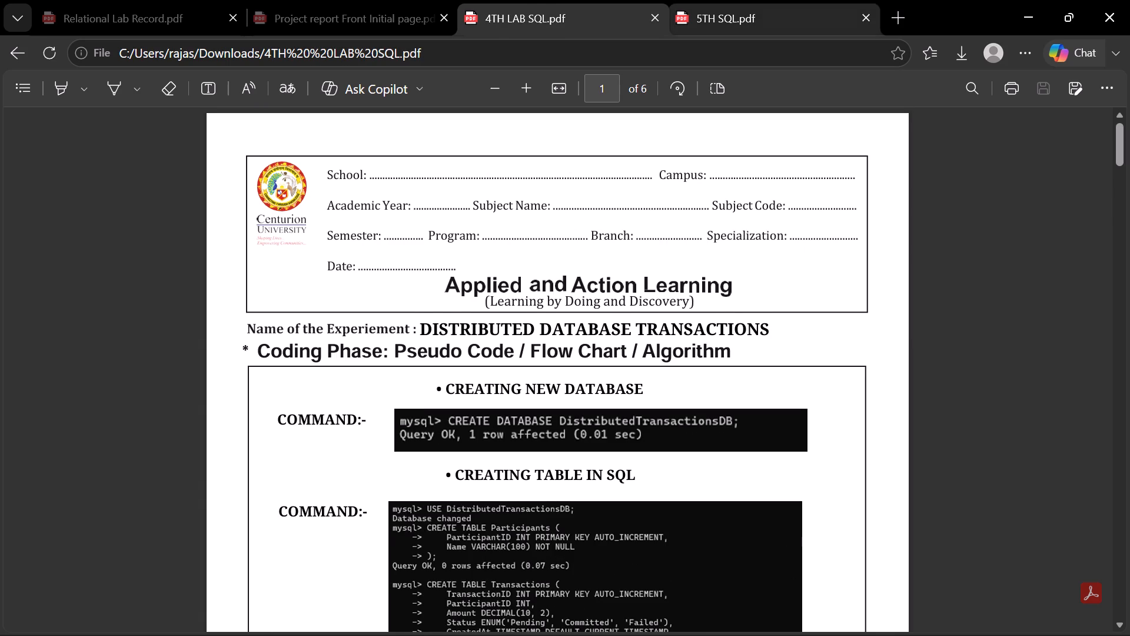
click(733, 0)
Switch to Google Chrome and search Google for "pdf to word file converter".
click(1028, 5)
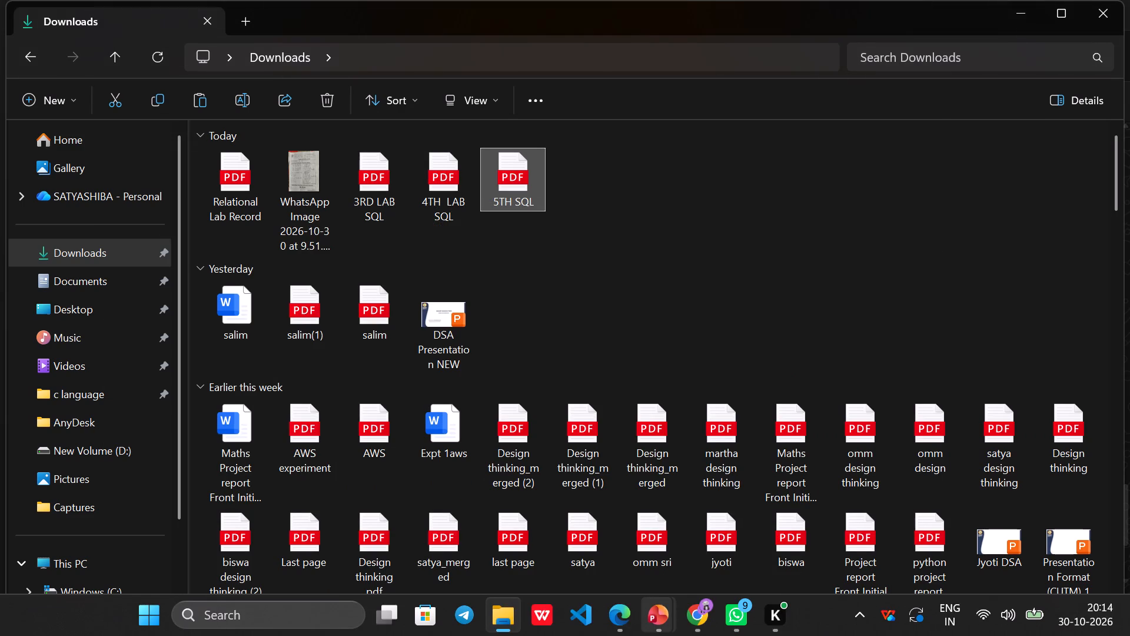
click(682, 624)
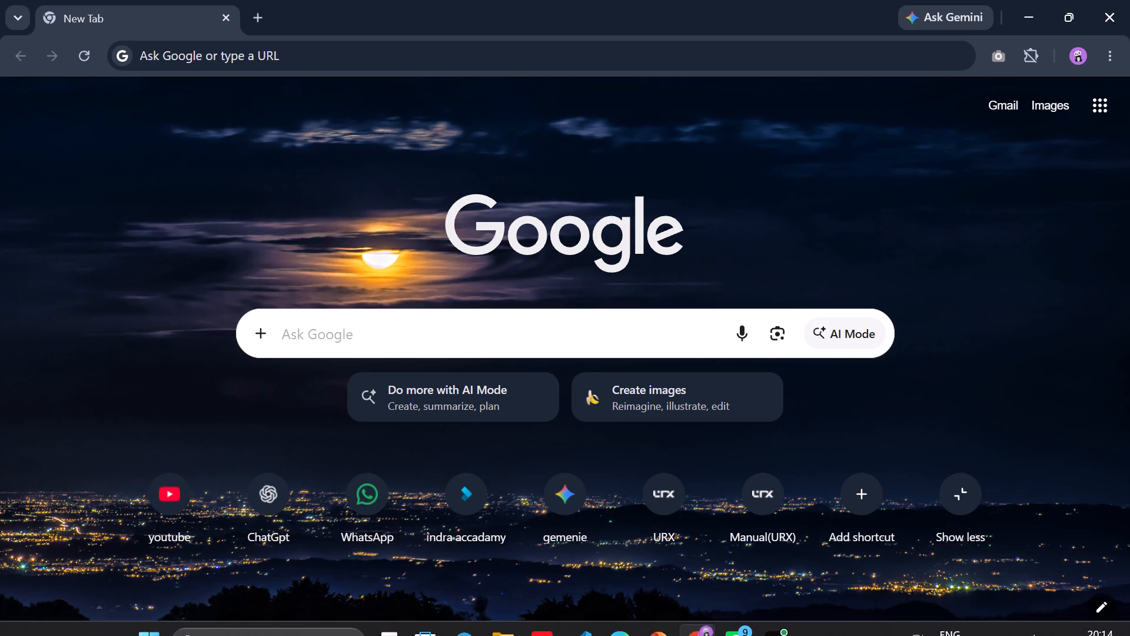
click(301, 345)
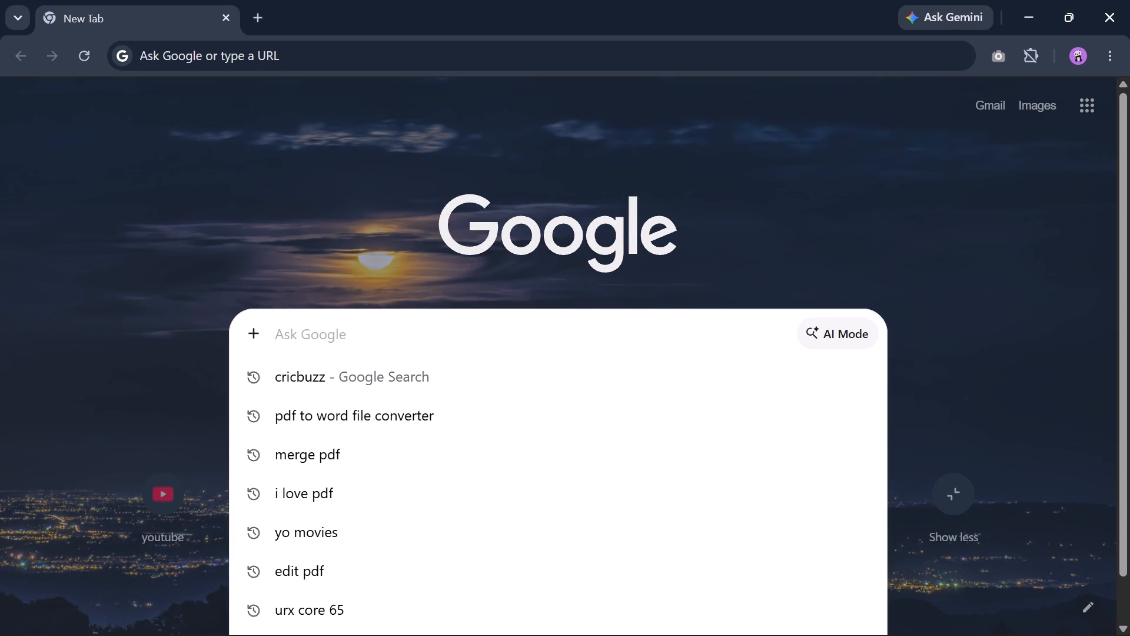
click(361, 409)
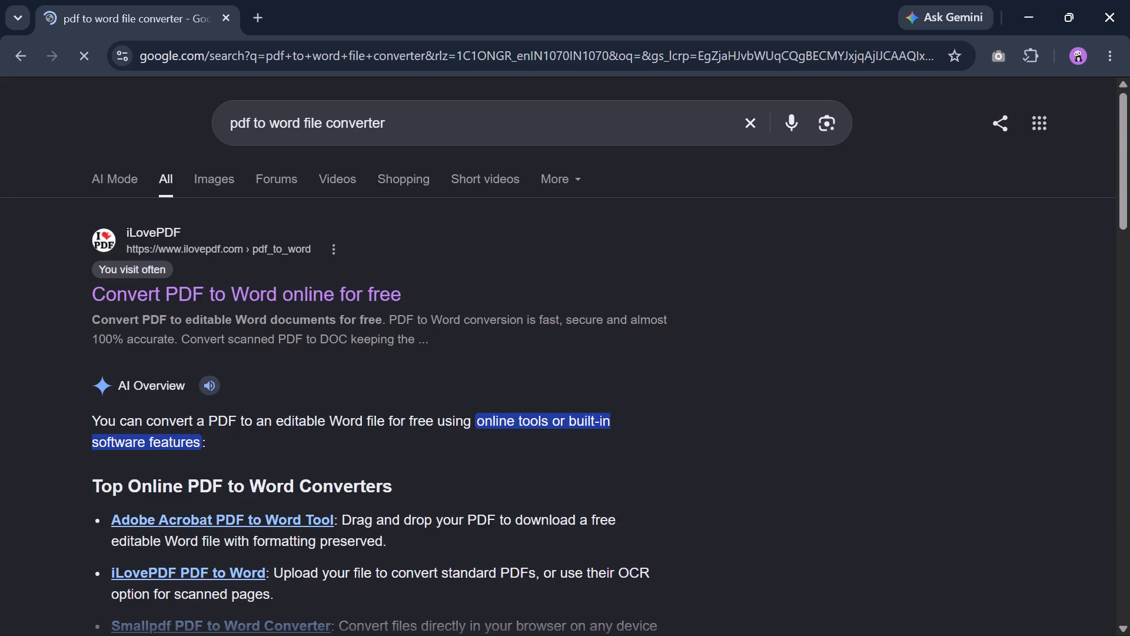
click(246, 290)
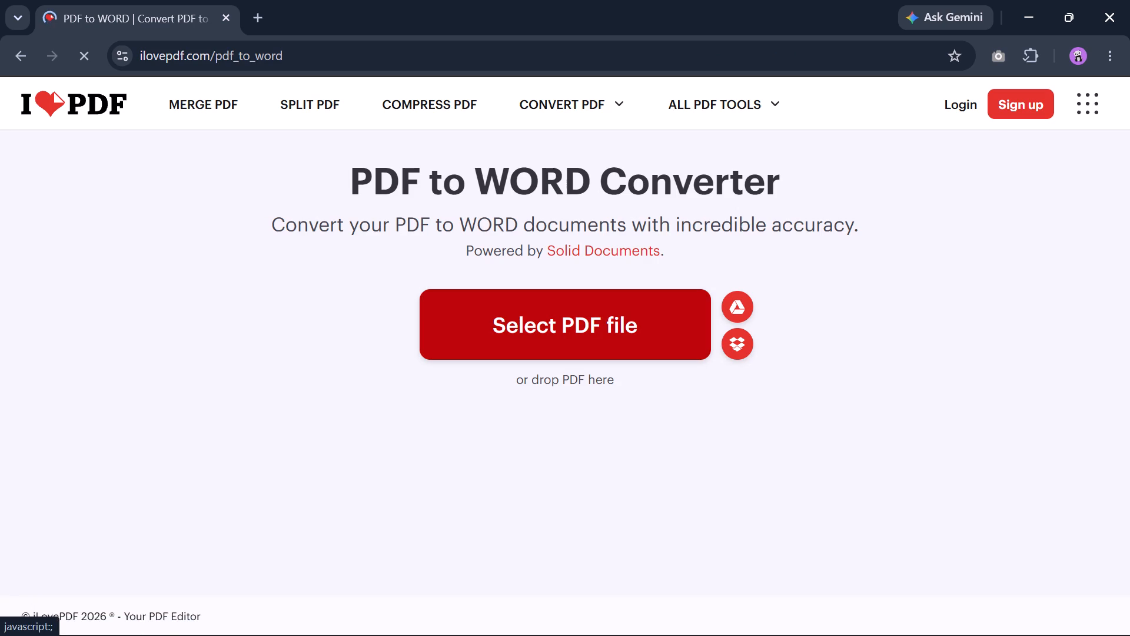
click(539, 324)
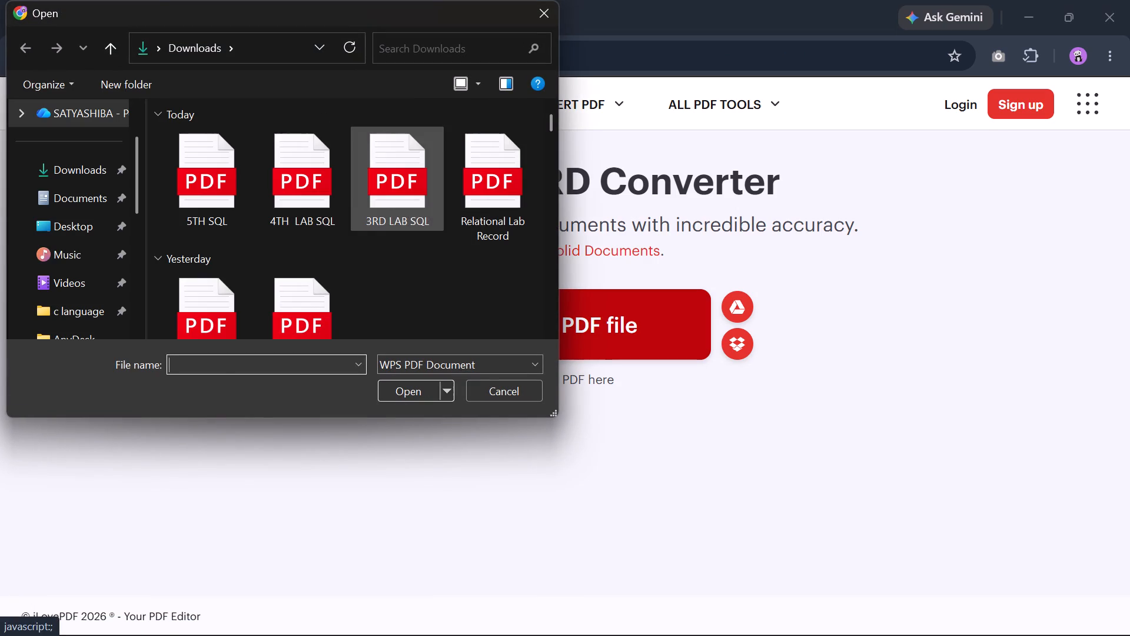
click(384, 175)
click(400, 386)
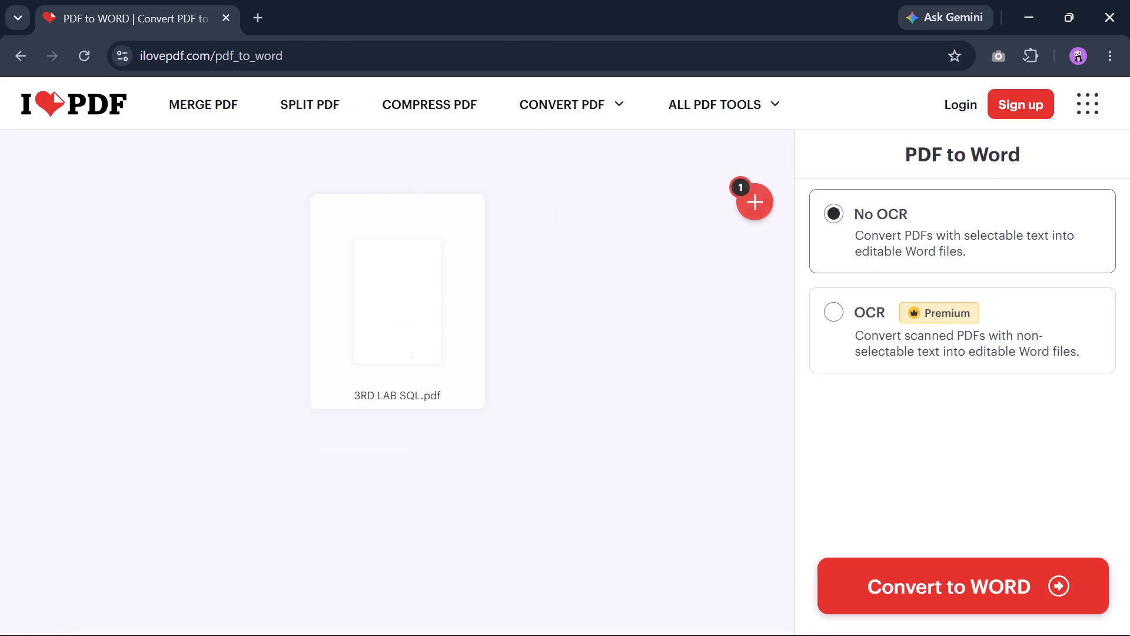
click(986, 587)
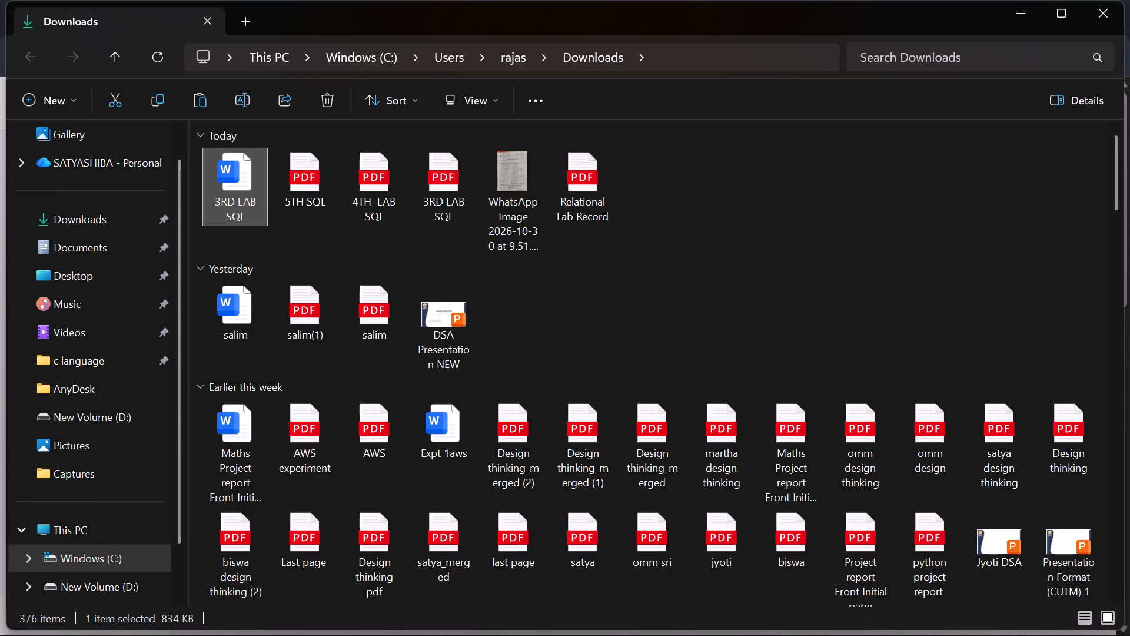
double_click(234, 165)
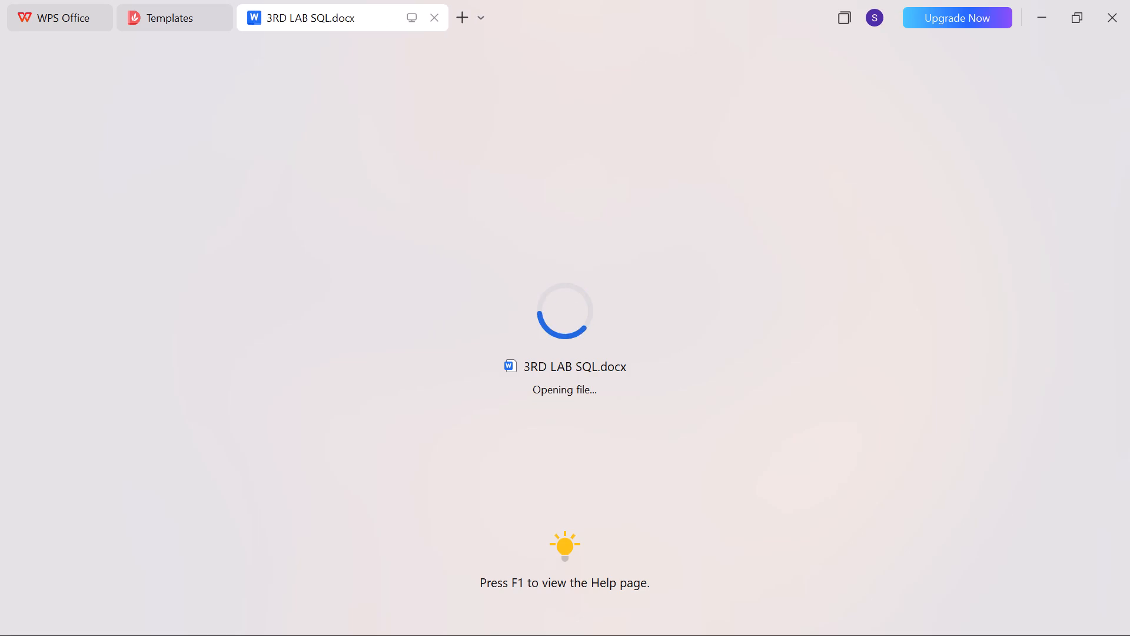
Examine the first pages of the converted 3RD LAB SQL document, from the title block to the distributed database section.
scroll(545, 304, down, 2)
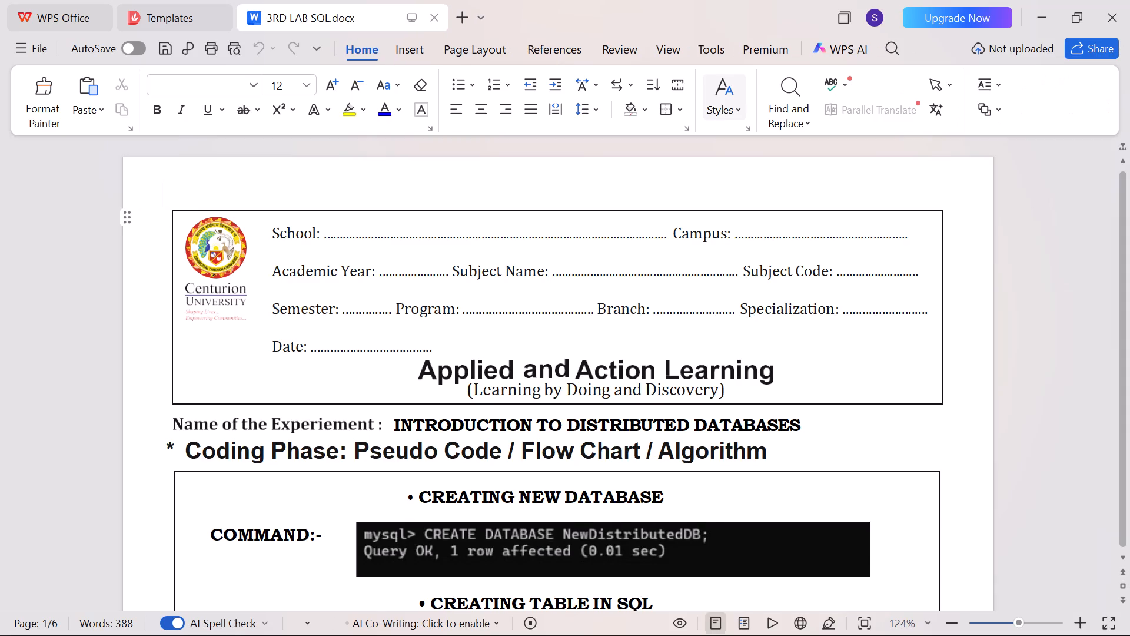
scroll(545, 305, down, 3)
scroll(682, 324, down, 3)
scroll(685, 329, up, 2)
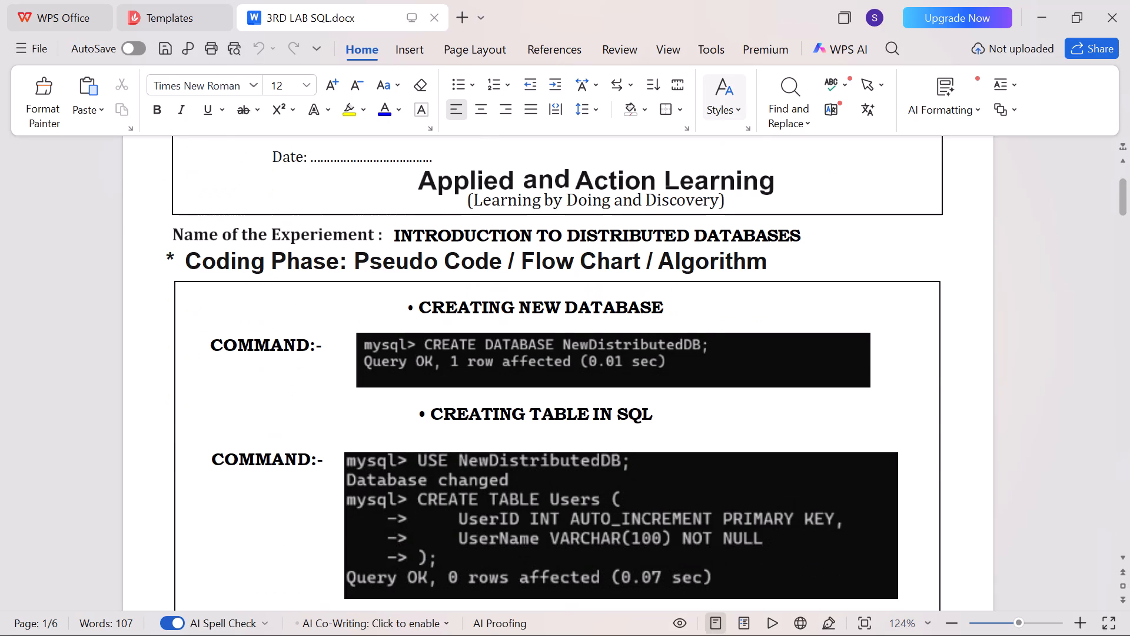
scroll(685, 329, up, 2)
scroll(685, 329, down, 15)
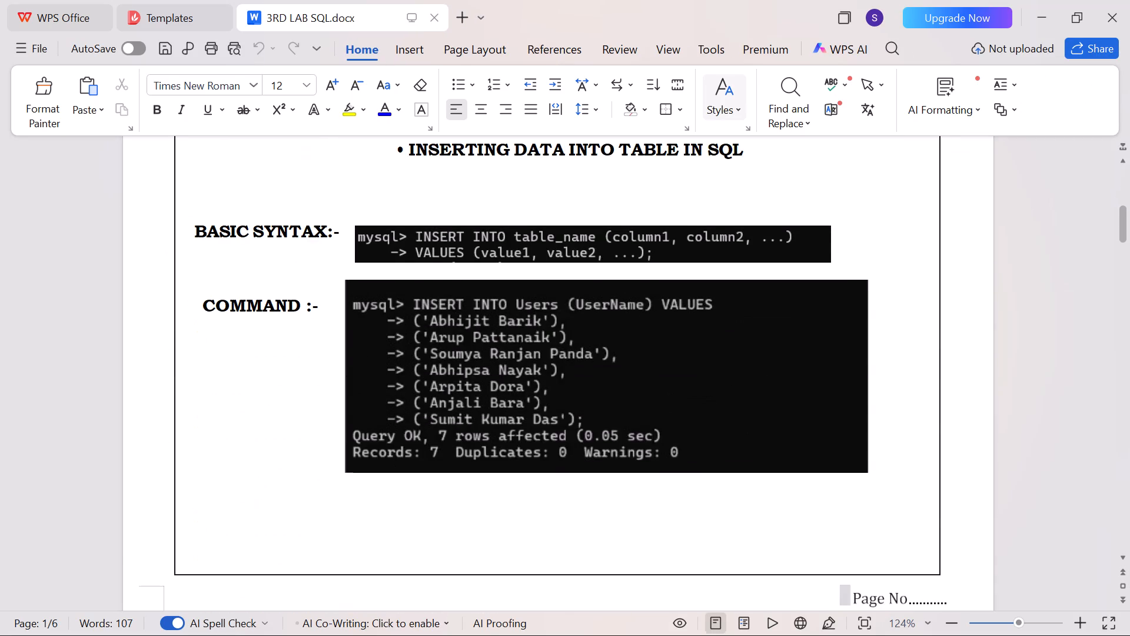
scroll(685, 329, down, 11)
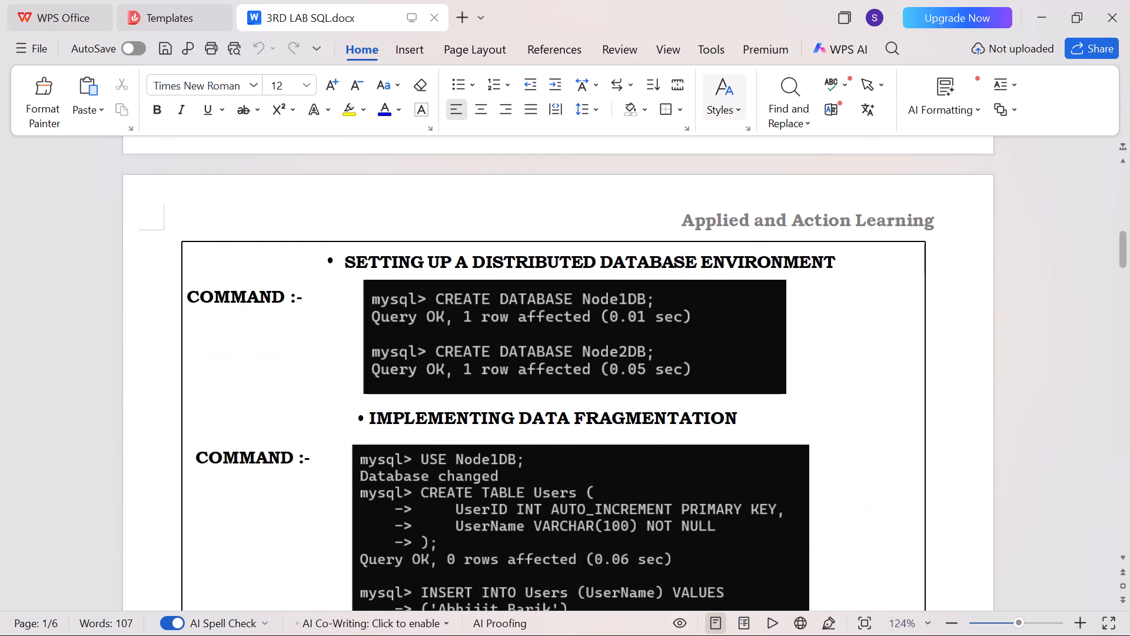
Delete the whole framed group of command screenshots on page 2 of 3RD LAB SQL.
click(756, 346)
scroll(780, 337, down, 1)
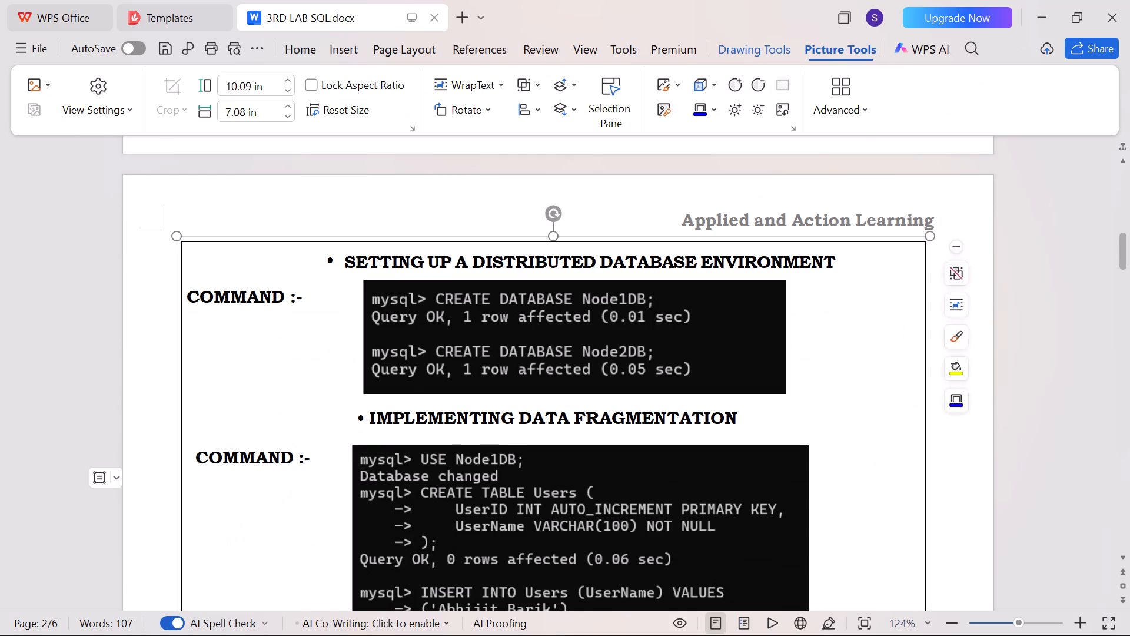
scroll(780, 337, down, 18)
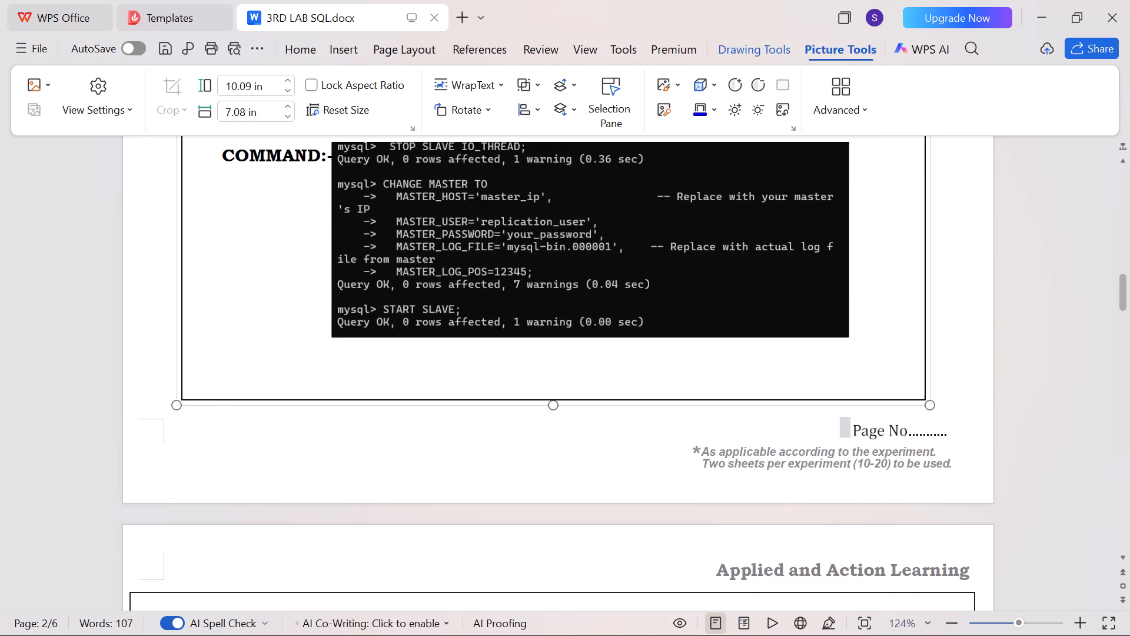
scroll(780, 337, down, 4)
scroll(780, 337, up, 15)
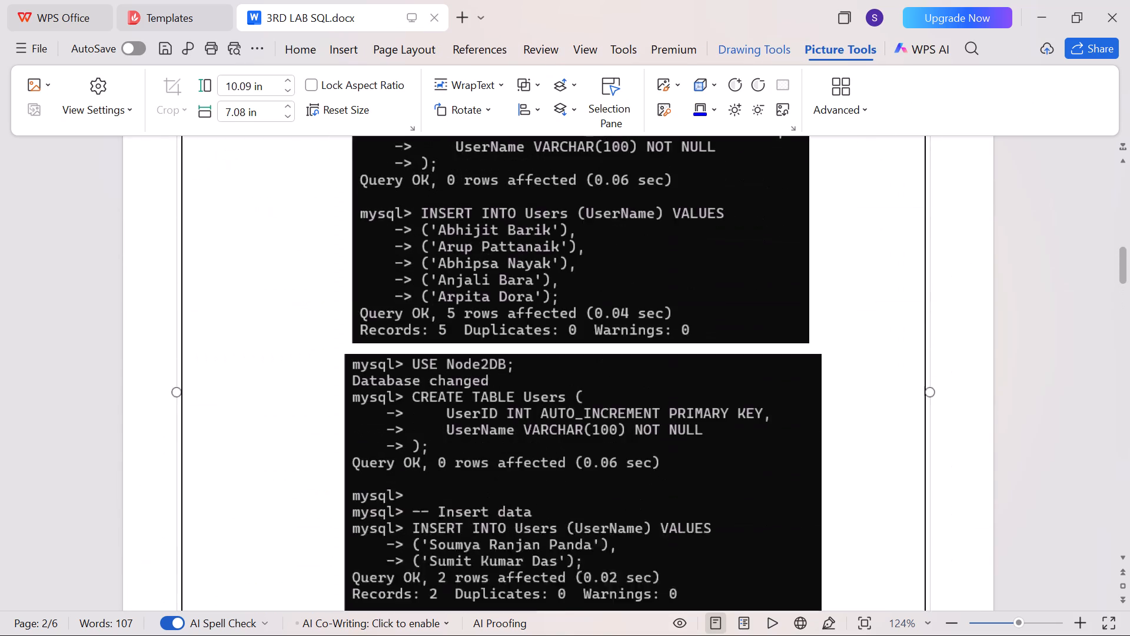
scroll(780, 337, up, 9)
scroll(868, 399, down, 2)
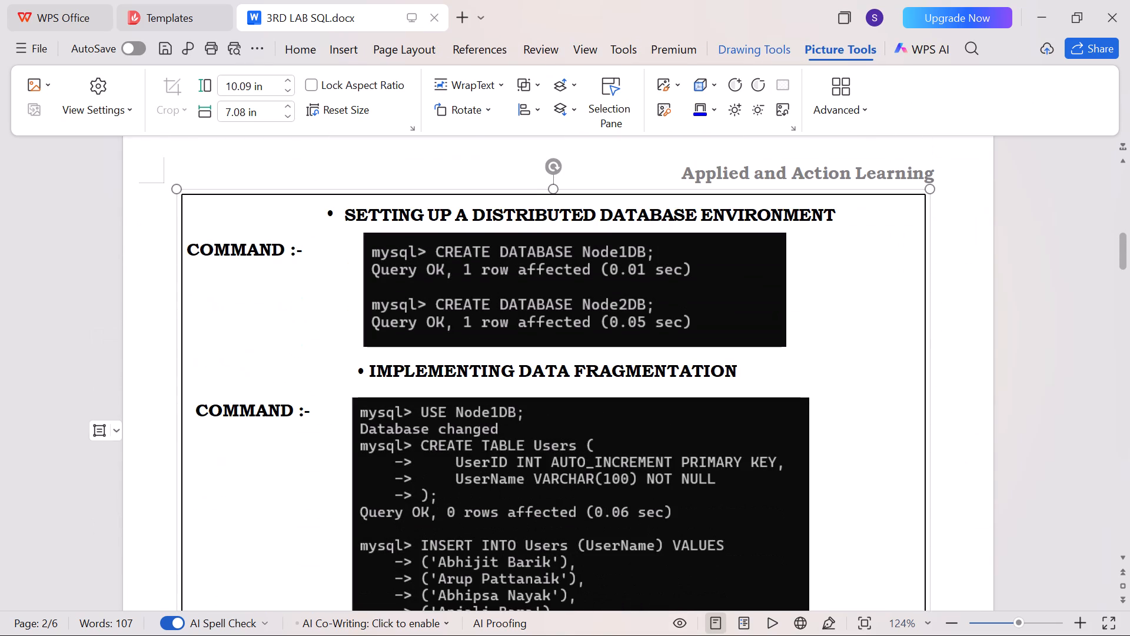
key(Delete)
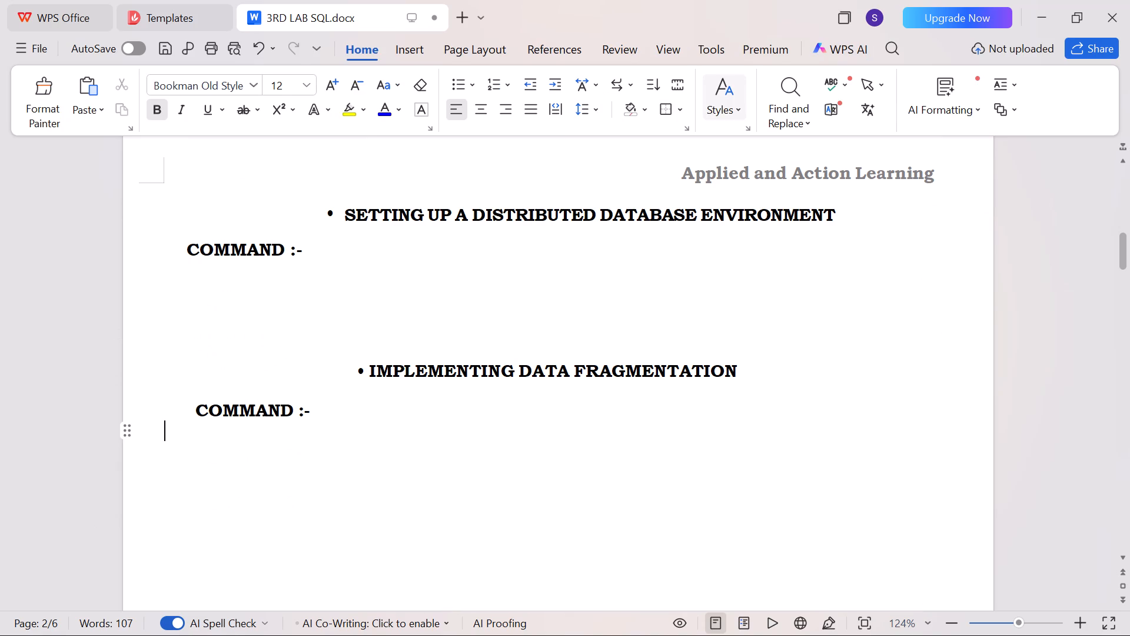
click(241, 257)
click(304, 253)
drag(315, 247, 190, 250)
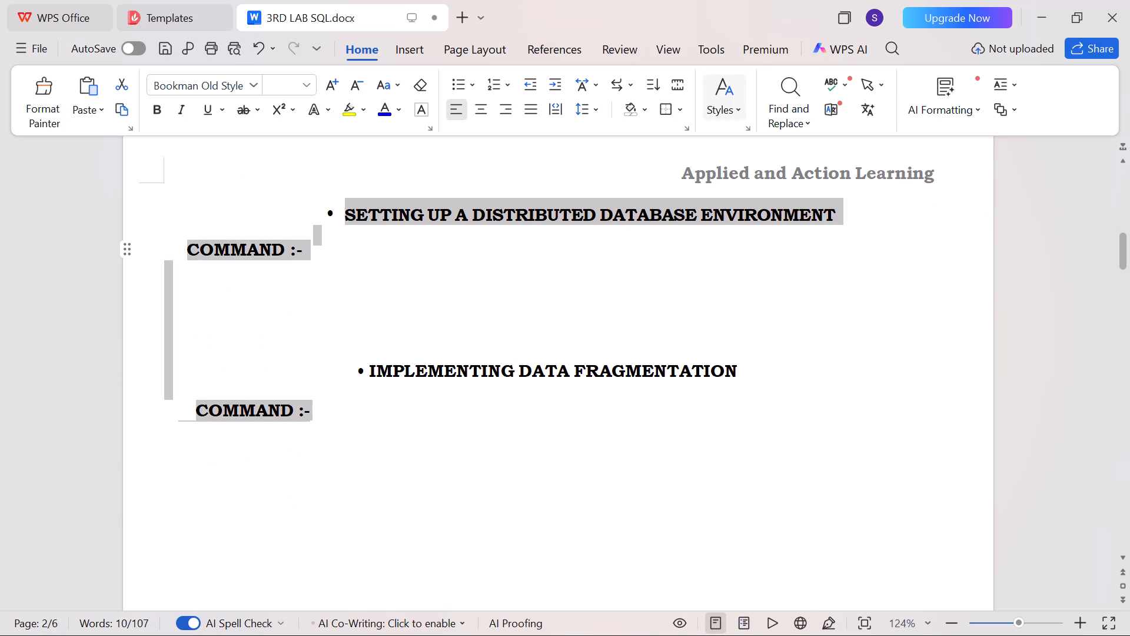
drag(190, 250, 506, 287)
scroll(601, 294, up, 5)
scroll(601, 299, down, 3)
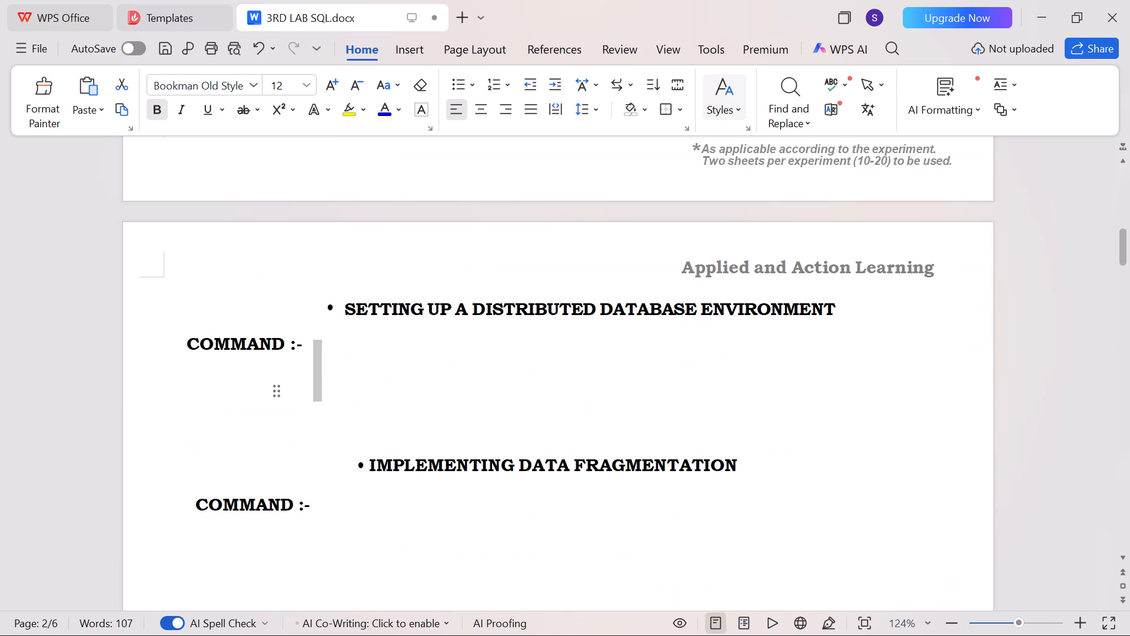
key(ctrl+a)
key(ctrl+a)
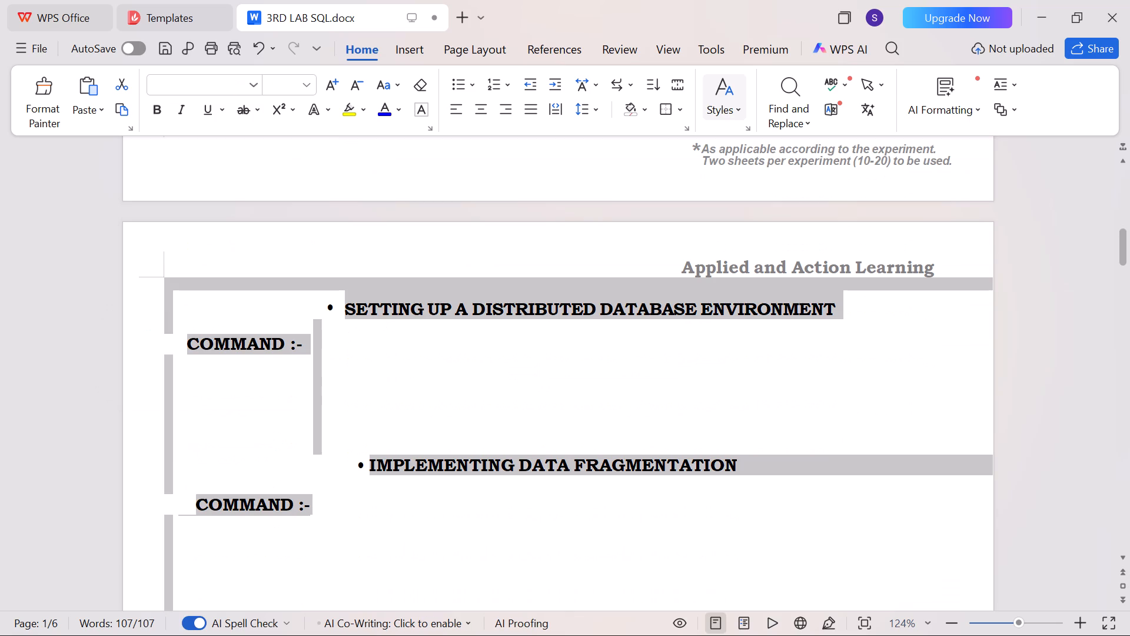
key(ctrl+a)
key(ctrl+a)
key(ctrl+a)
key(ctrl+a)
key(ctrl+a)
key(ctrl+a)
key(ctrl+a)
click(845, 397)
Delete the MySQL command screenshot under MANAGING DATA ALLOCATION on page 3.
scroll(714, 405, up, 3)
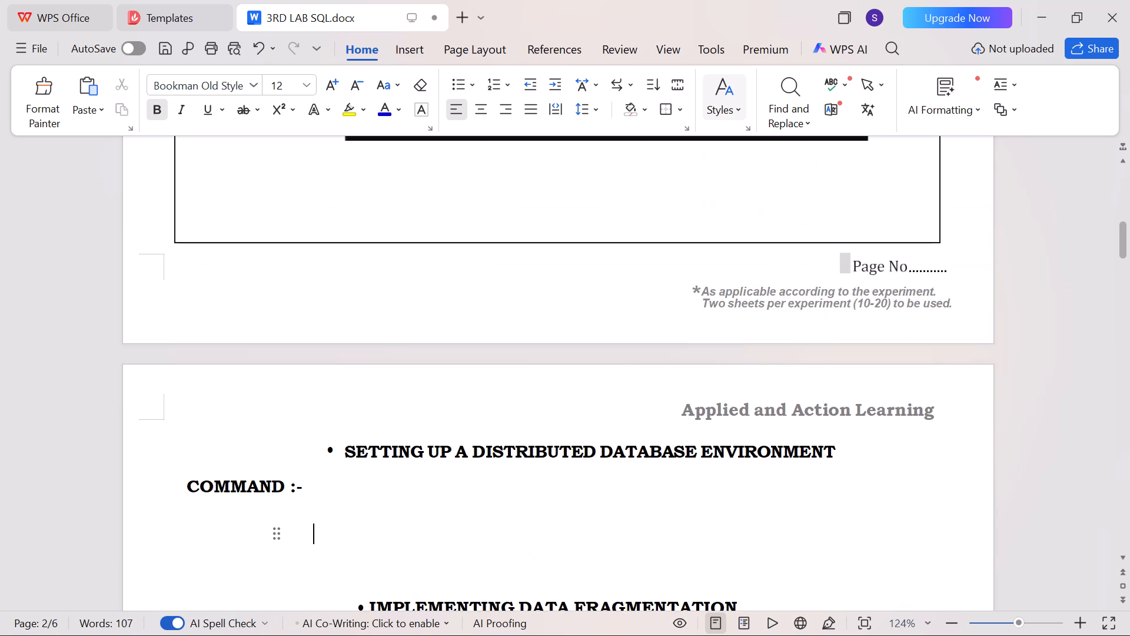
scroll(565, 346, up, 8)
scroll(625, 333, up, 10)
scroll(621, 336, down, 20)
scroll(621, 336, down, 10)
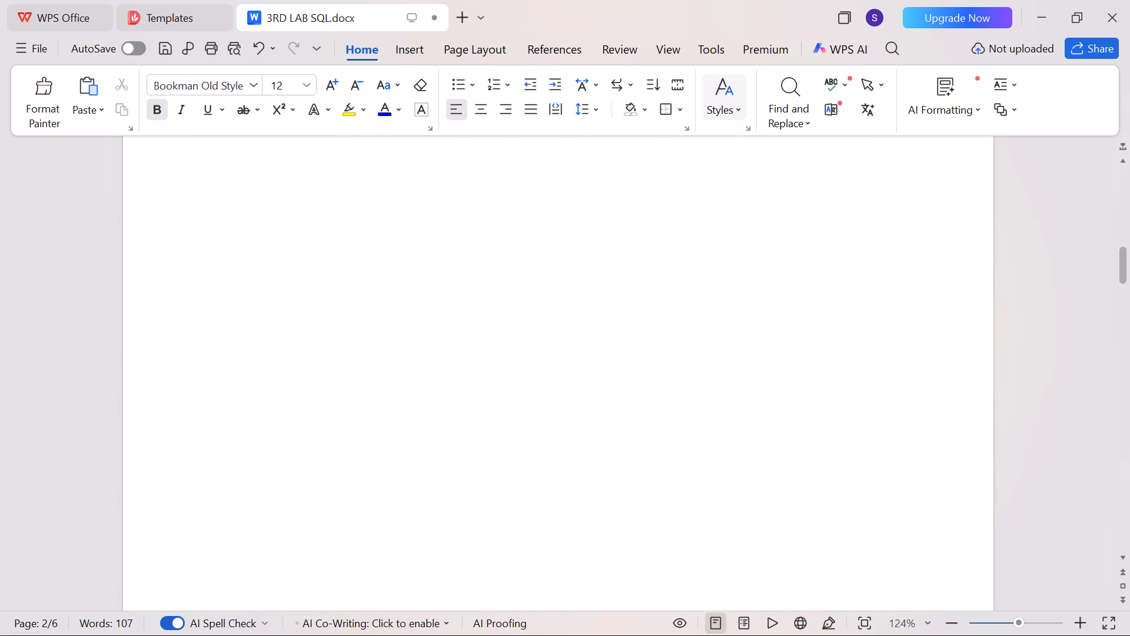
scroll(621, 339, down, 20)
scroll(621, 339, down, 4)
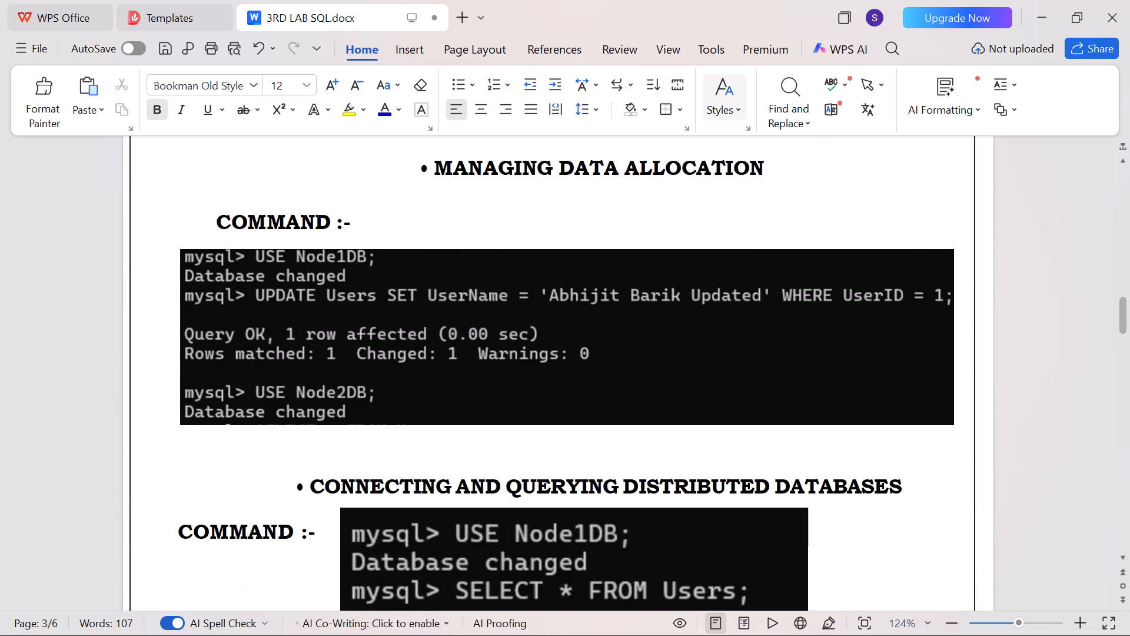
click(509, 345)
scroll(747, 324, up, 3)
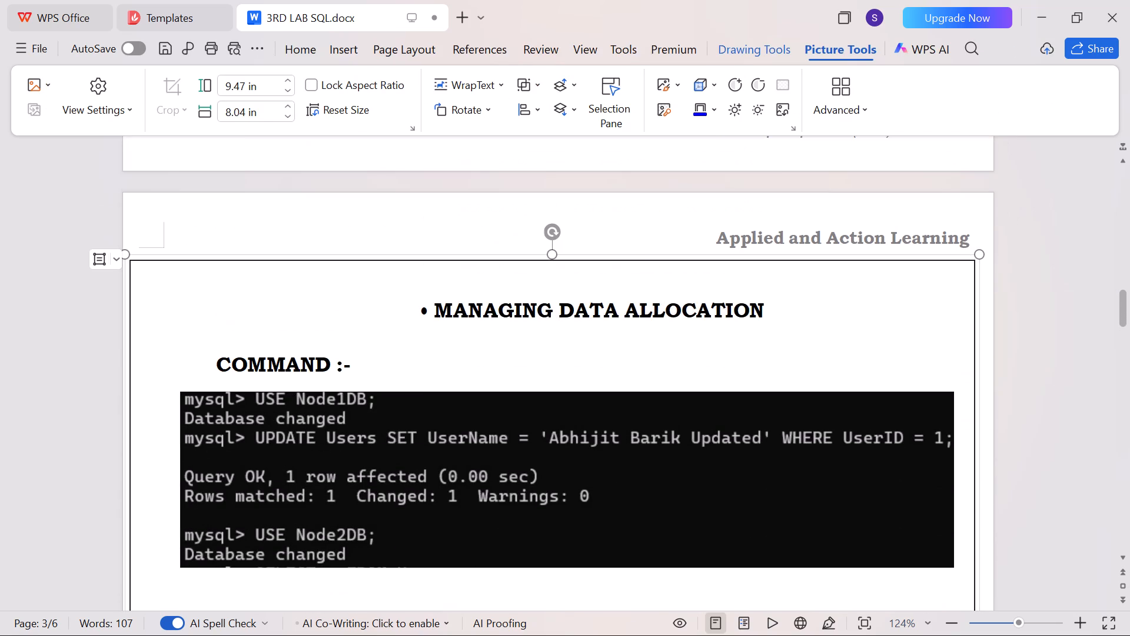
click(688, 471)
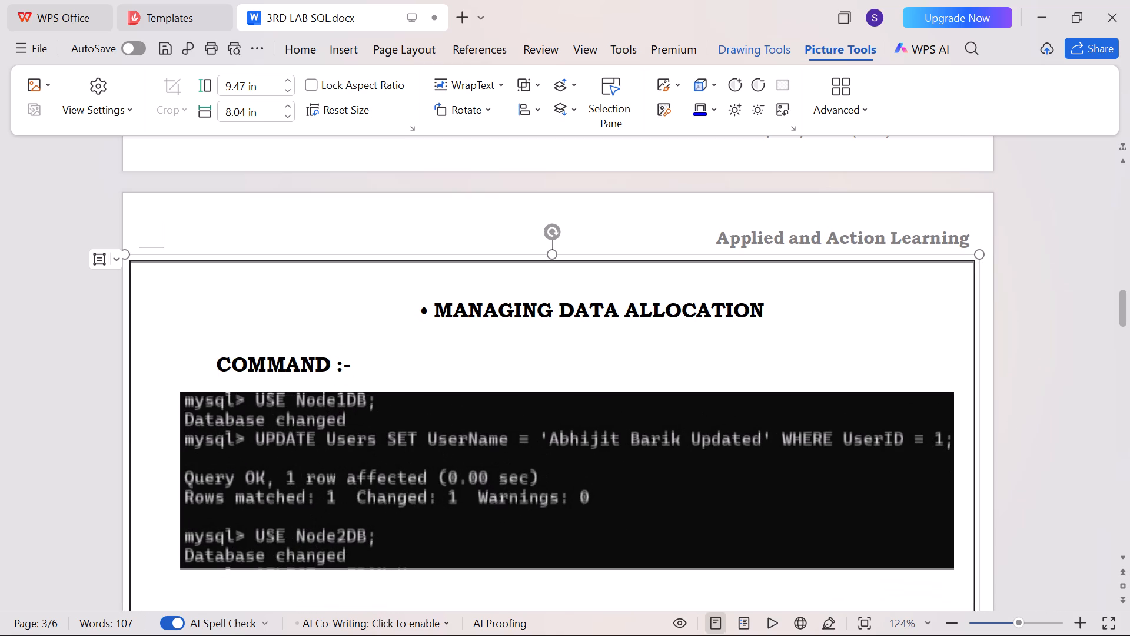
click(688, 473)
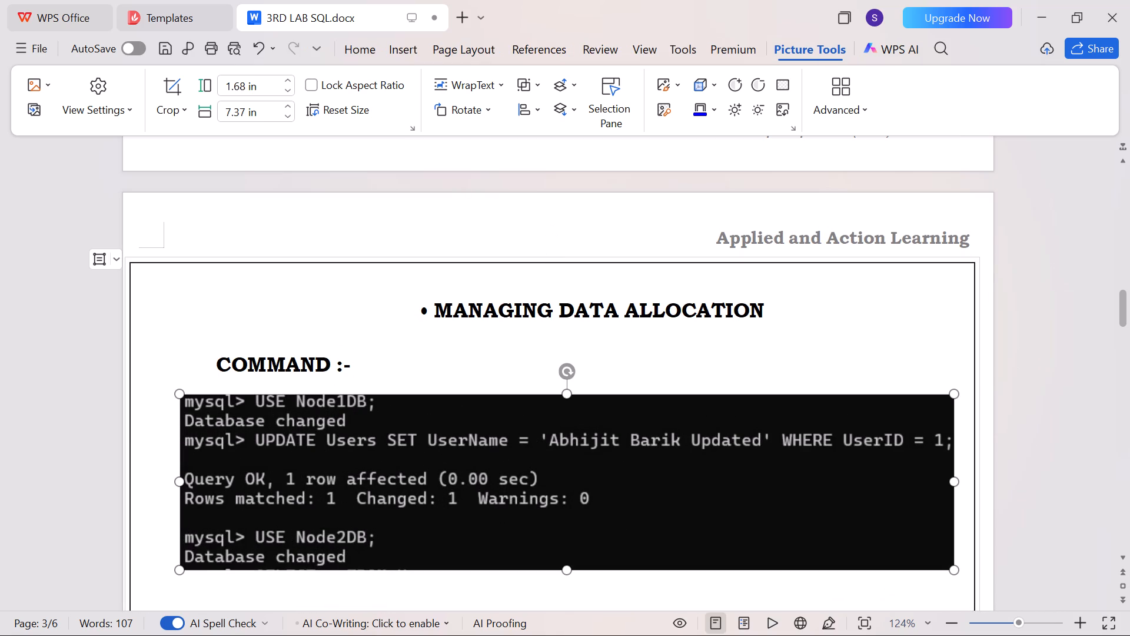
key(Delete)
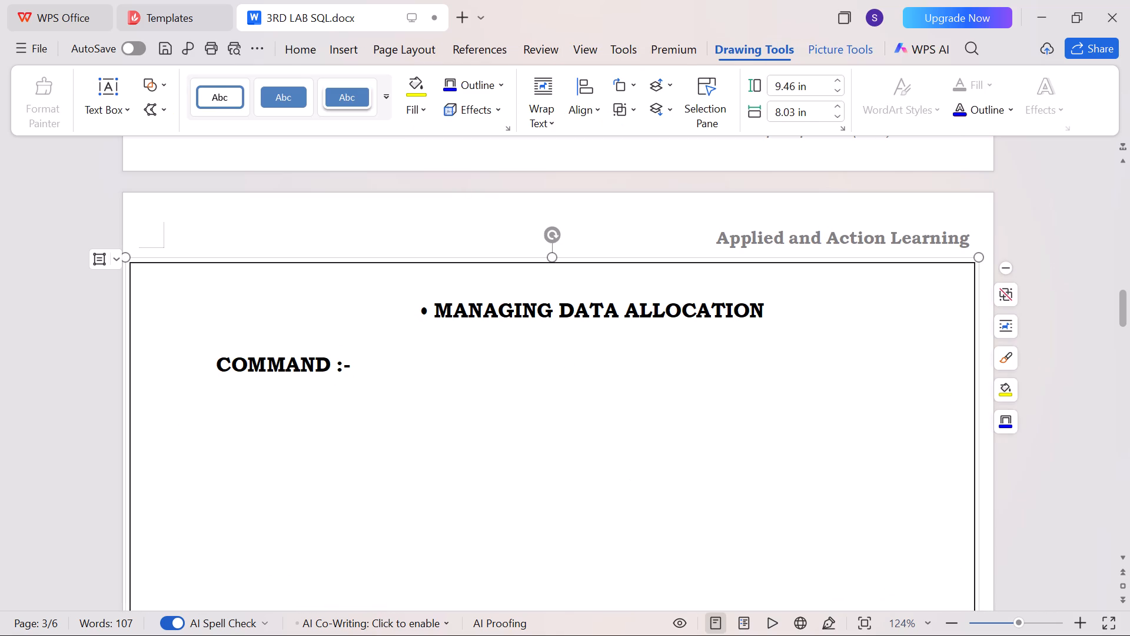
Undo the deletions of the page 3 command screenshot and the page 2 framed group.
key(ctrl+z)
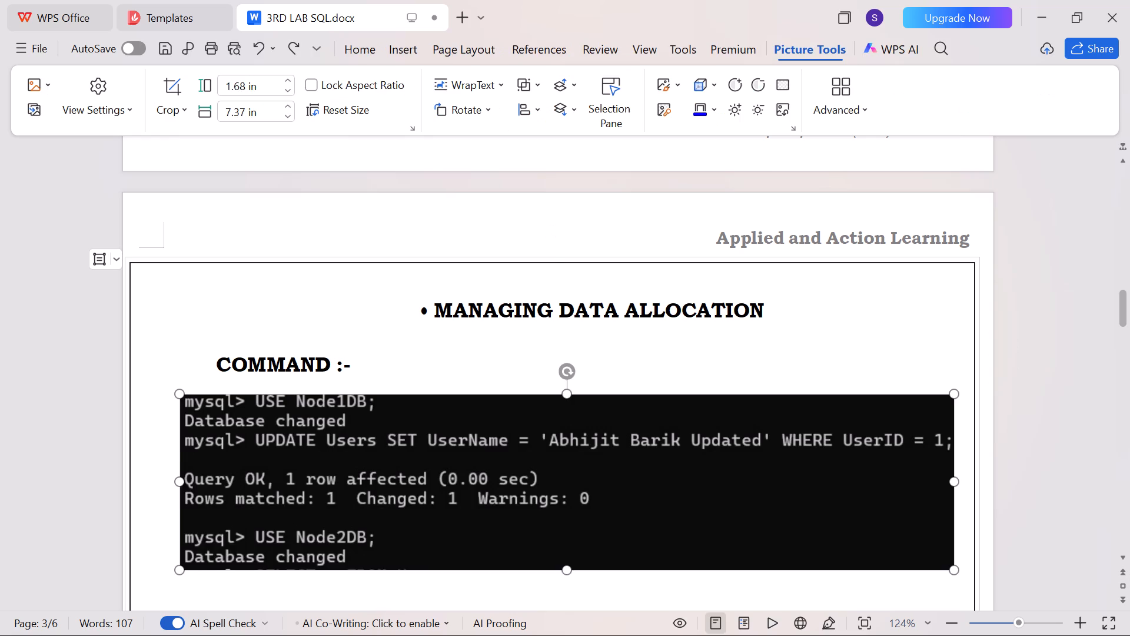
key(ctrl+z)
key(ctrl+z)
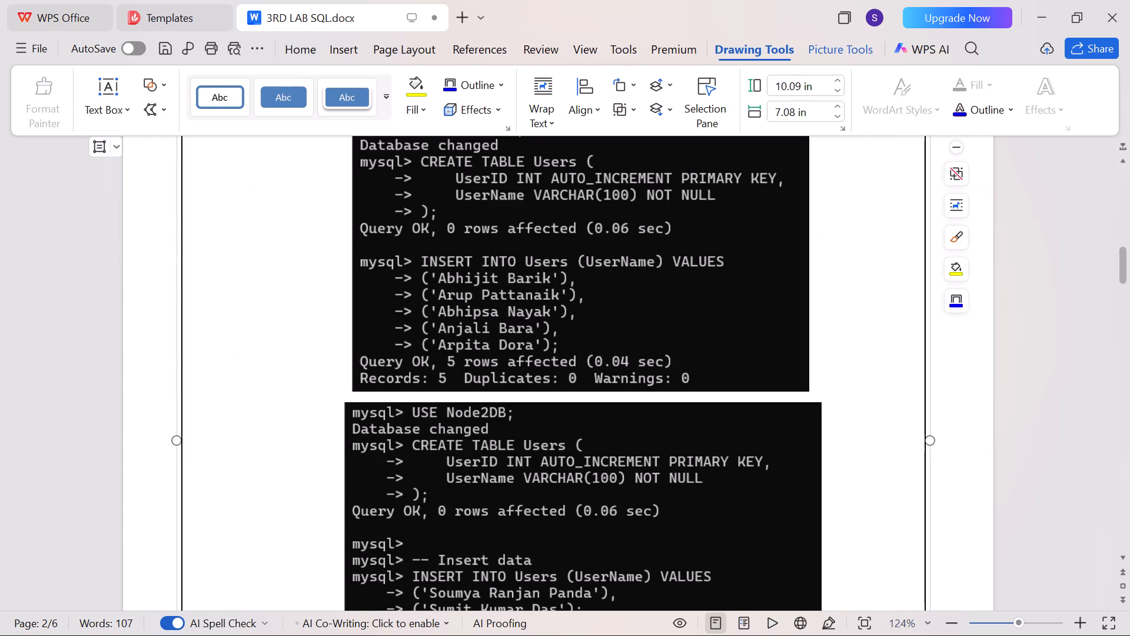
Delete only the CREATE DATABASE command screenshot under SETTING UP A DISTRIBUTED DATABASE ENVIRONMENT on page 2, keeping the surrounding frame.
scroll(700, 407, down, 12)
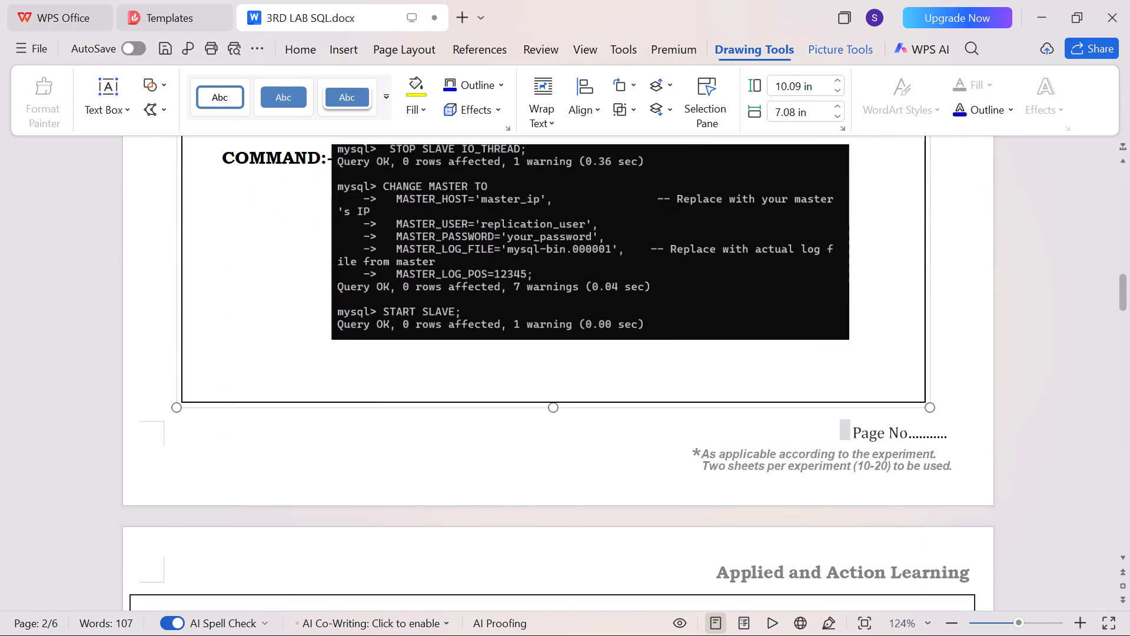
scroll(699, 407, up, 20)
scroll(699, 407, up, 9)
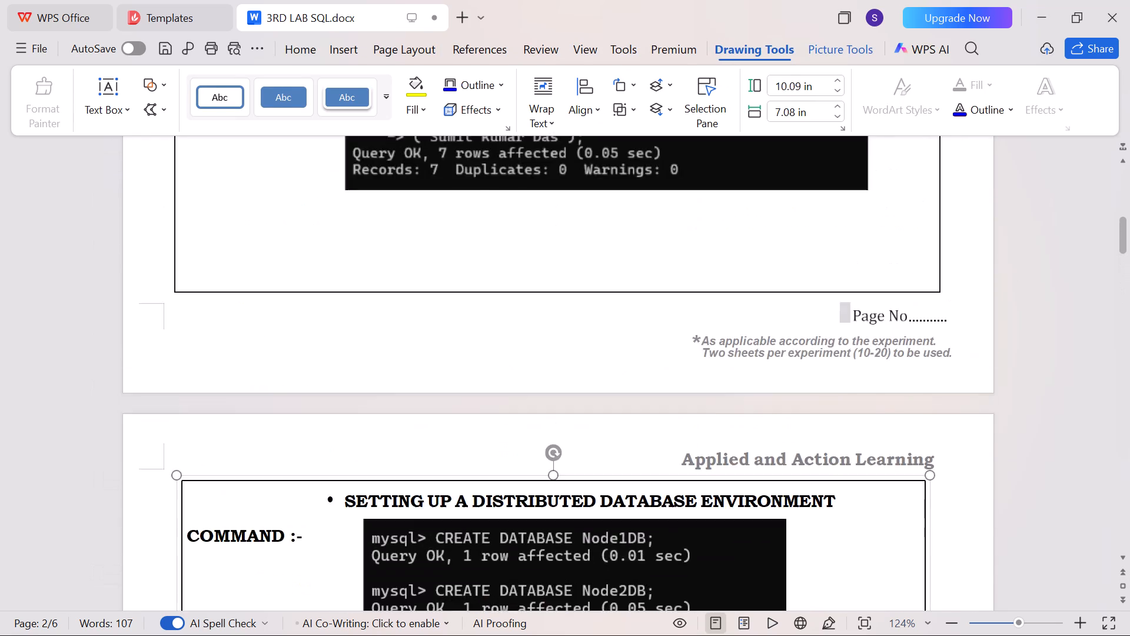
scroll(699, 407, up, 1)
scroll(699, 407, down, 7)
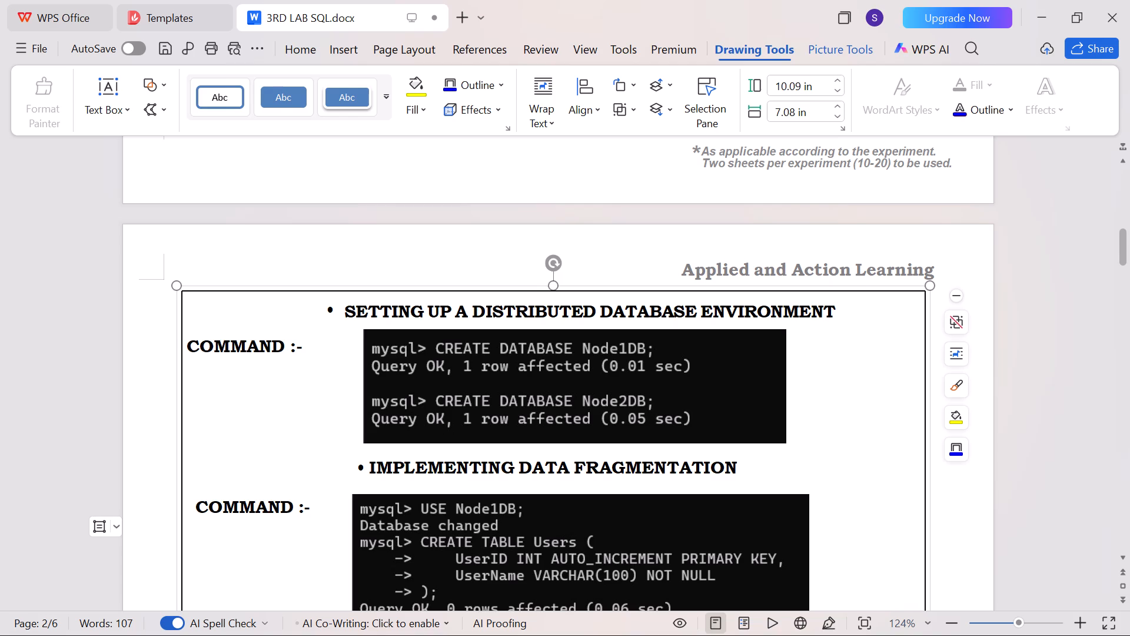
click(755, 385)
key(Delete)
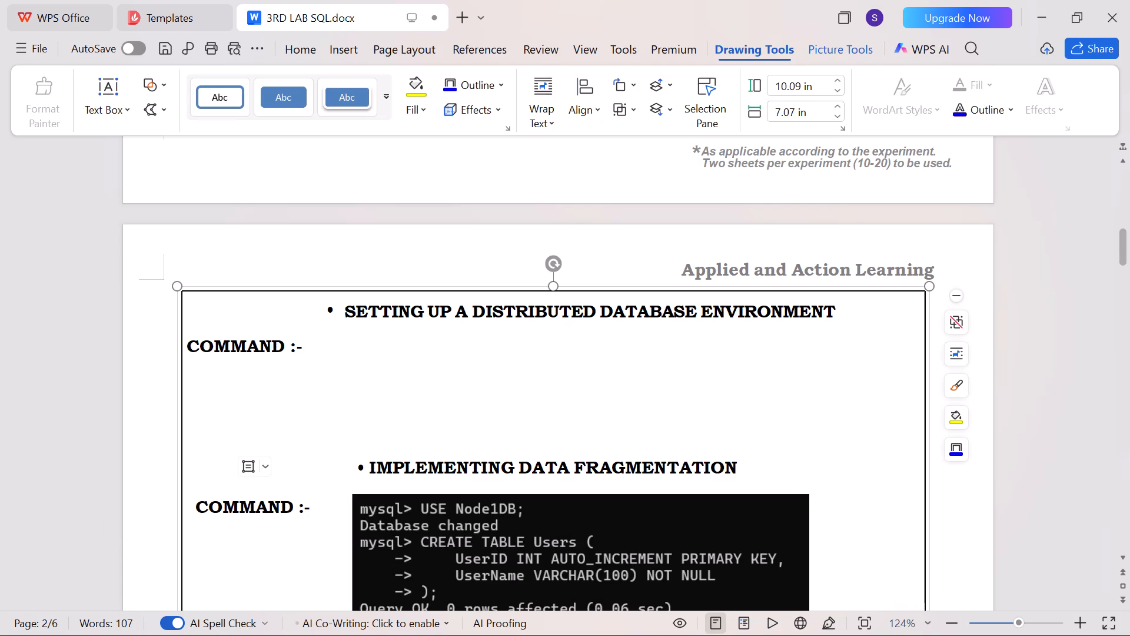
Delete the Node1DB and Node2DB command screenshots under IMPLEMENTING DATA FRAGMENTATION on page 2, keeping the frame.
click(729, 531)
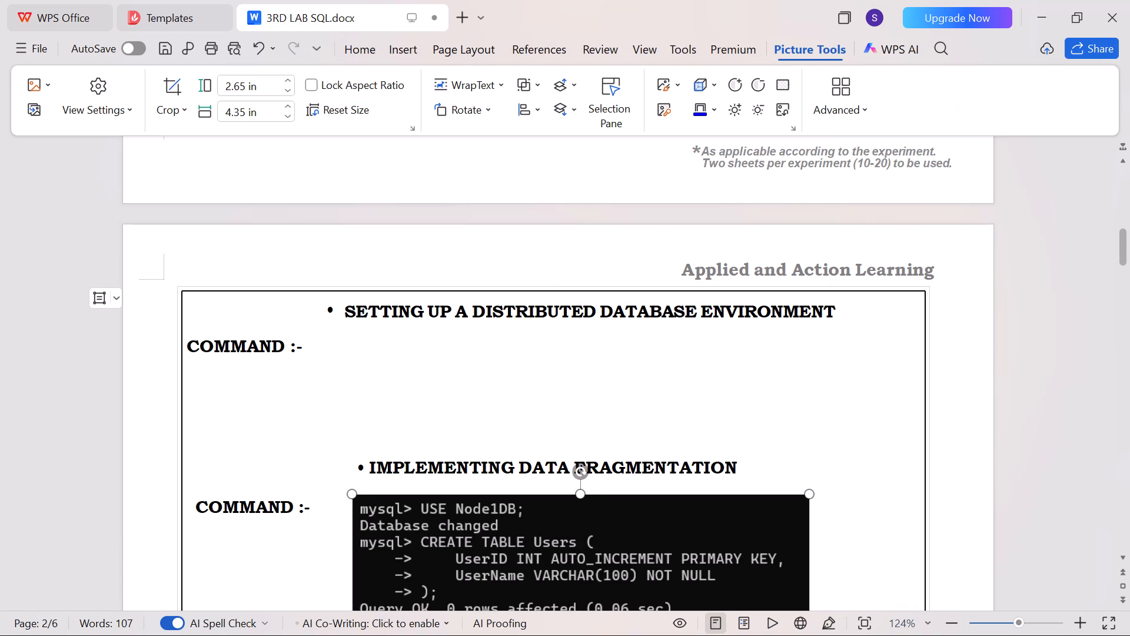
key(Delete)
scroll(719, 511, down, 7)
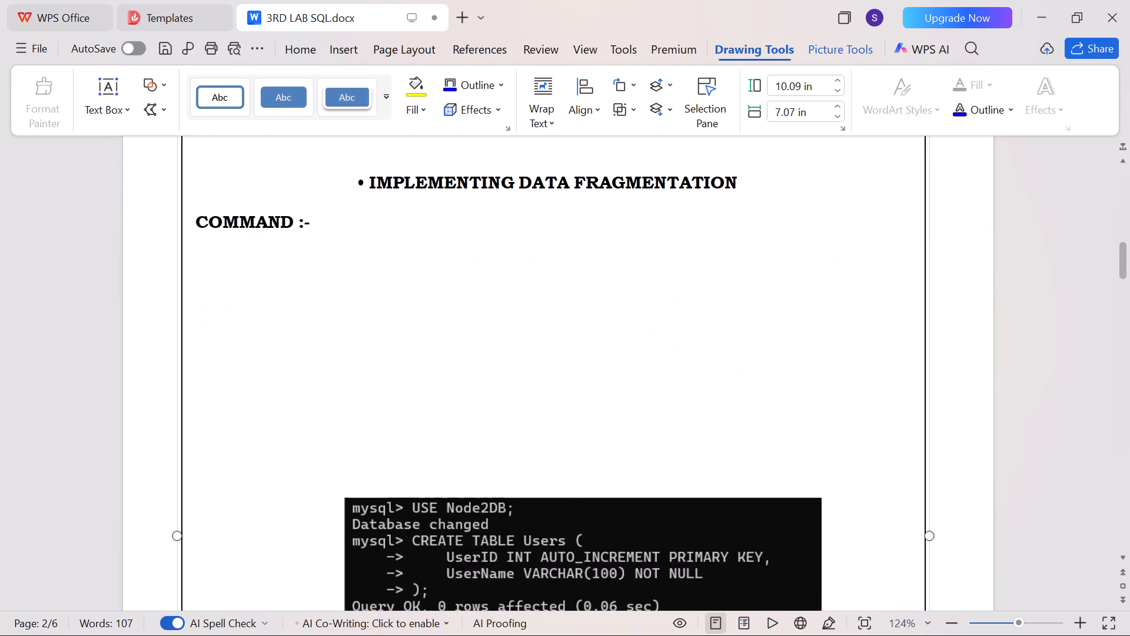
scroll(717, 511, down, 7)
scroll(717, 511, up, 3)
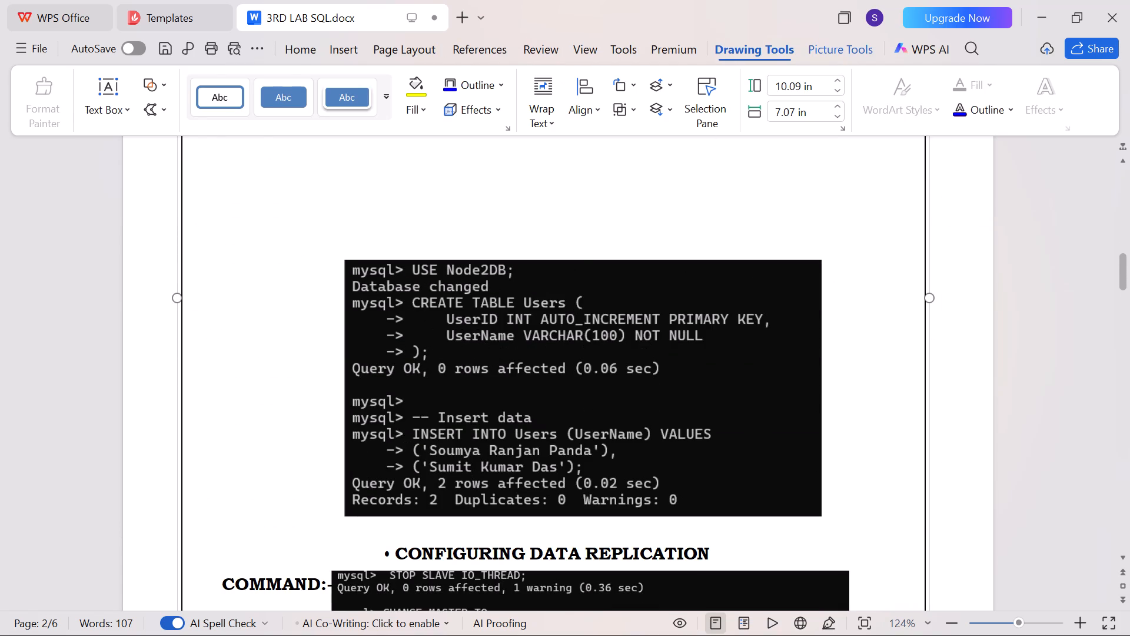
click(745, 410)
key(Delete)
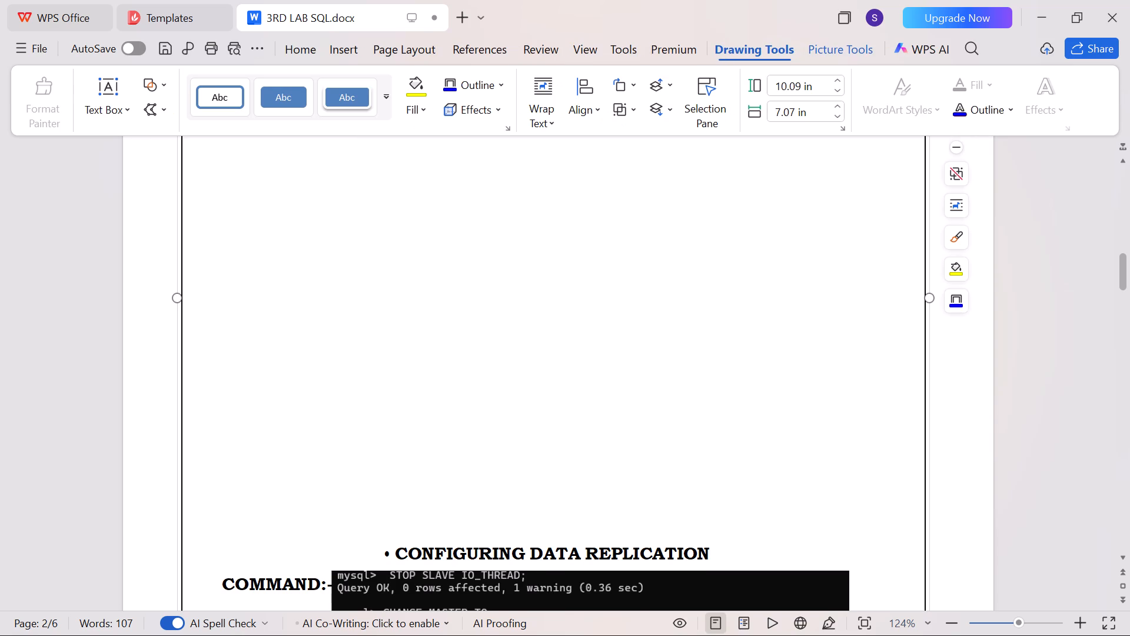
Delete the STOP SLAVE and CHANGE MASTER command screenshot under CONFIGURING DATA REPLICATION on page 2.
scroll(739, 410, down, 8)
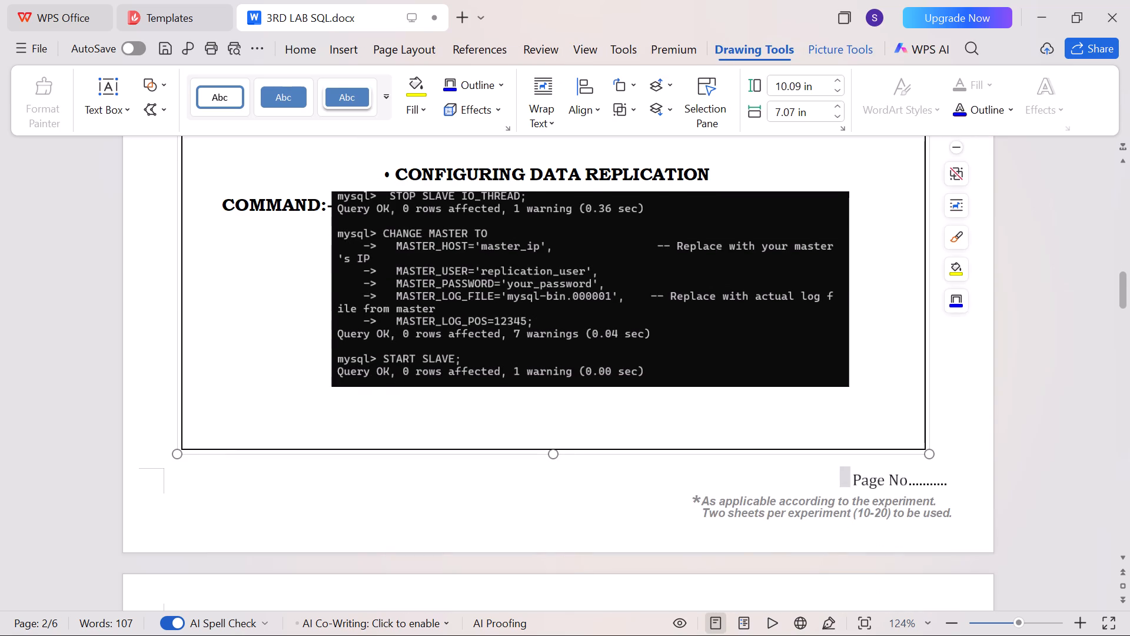
click(742, 344)
key(Delete)
Remove the CONFIGURING DATA REPLICATION heading and the COMMAND label beneath it on page 2.
scroll(742, 344, up, 3)
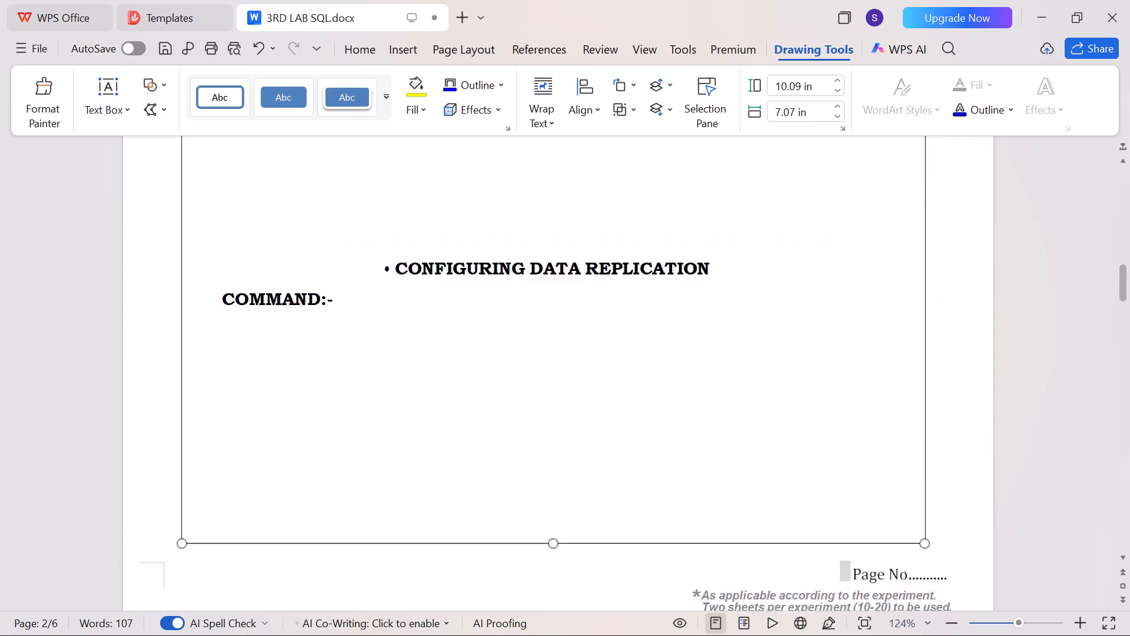
drag(720, 312, 720, 312)
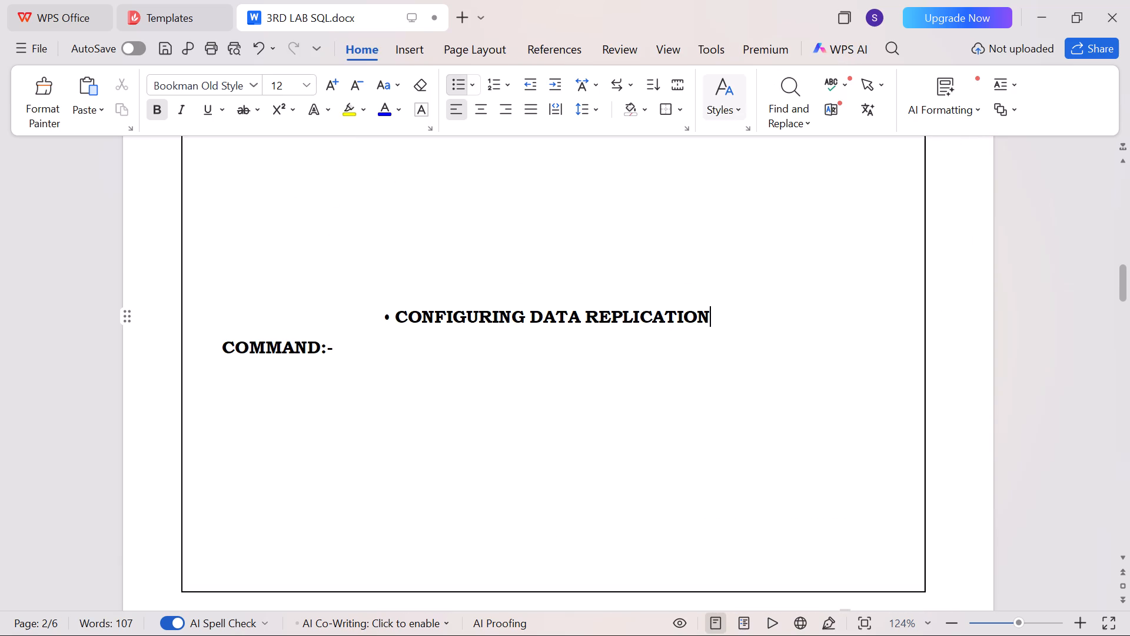
drag(720, 312, 372, 309)
key(Delete)
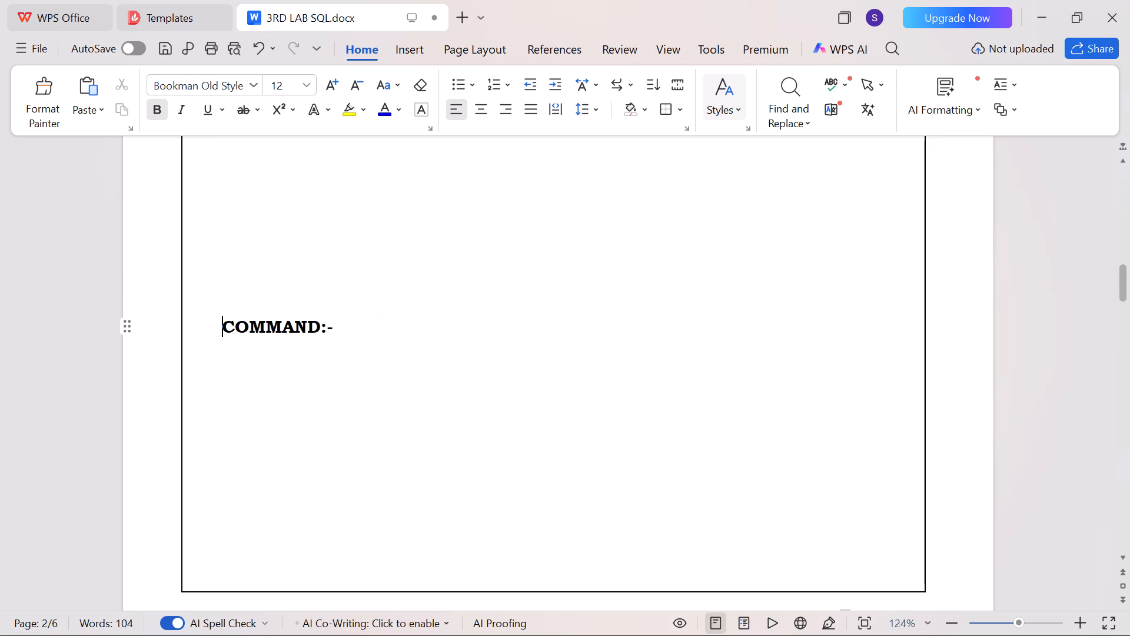
drag(344, 334, 211, 333)
key(Delete)
Delete the IMPLEMENTING DATA FRAGMENTATION heading on page 2, leaving its COMMAND label in place.
scroll(210, 333, up, 5)
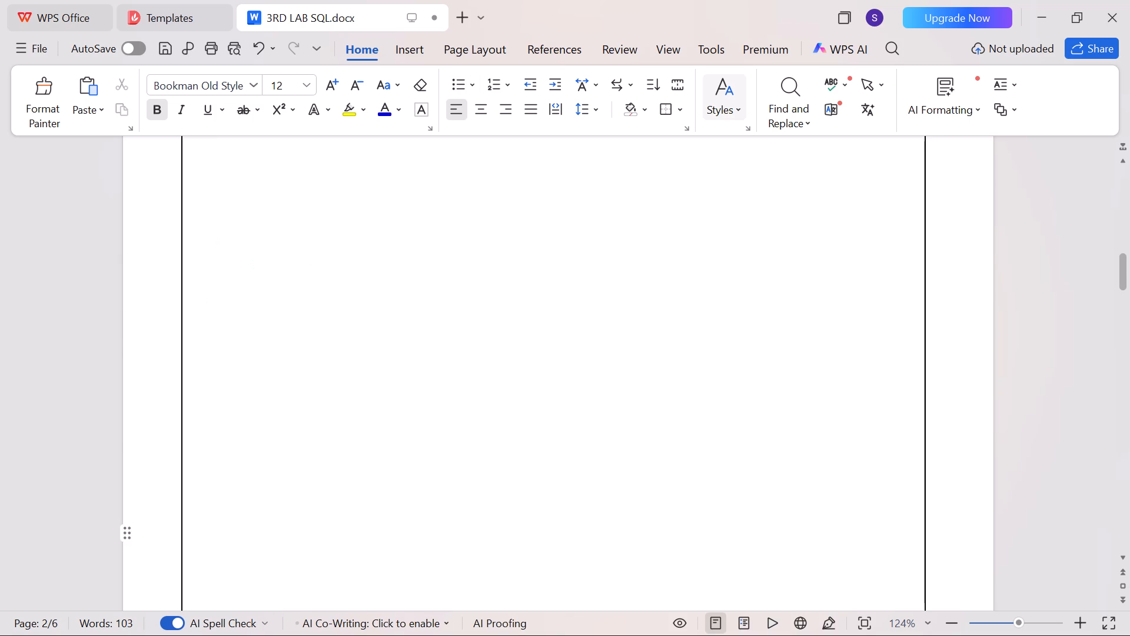
scroll(210, 333, up, 7)
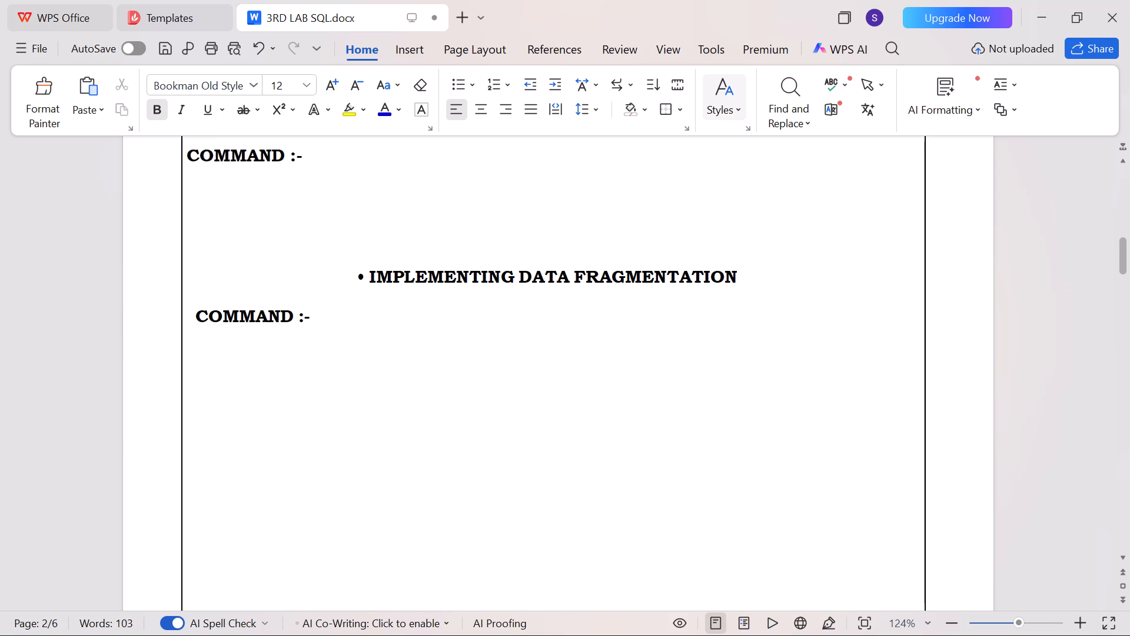
drag(197, 316, 344, 328)
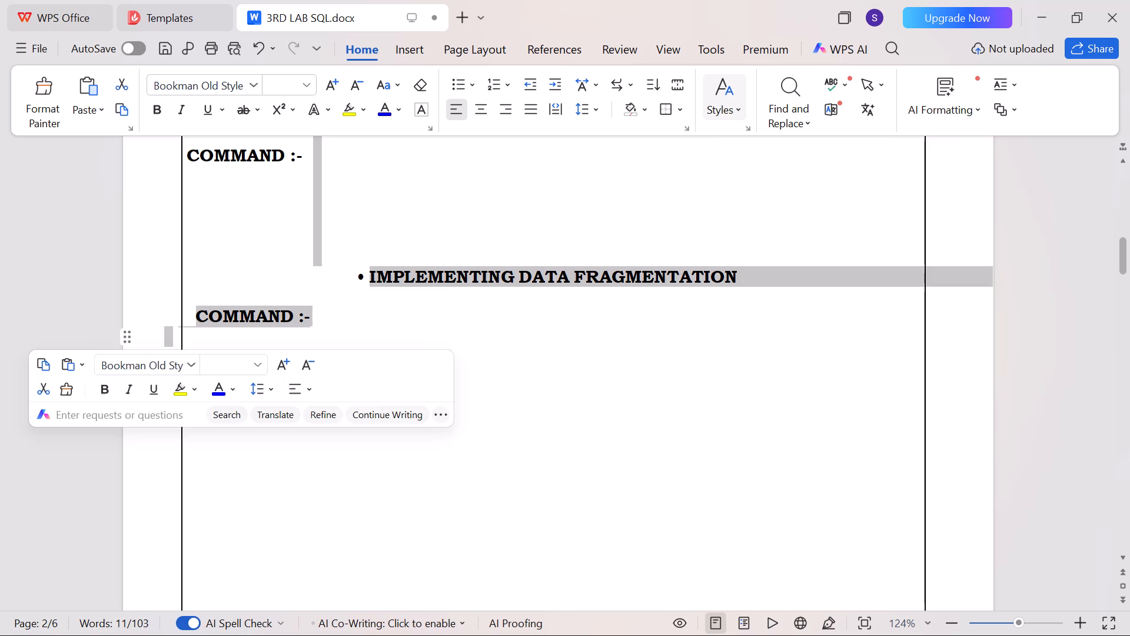
click(462, 333)
drag(775, 278, 523, 274)
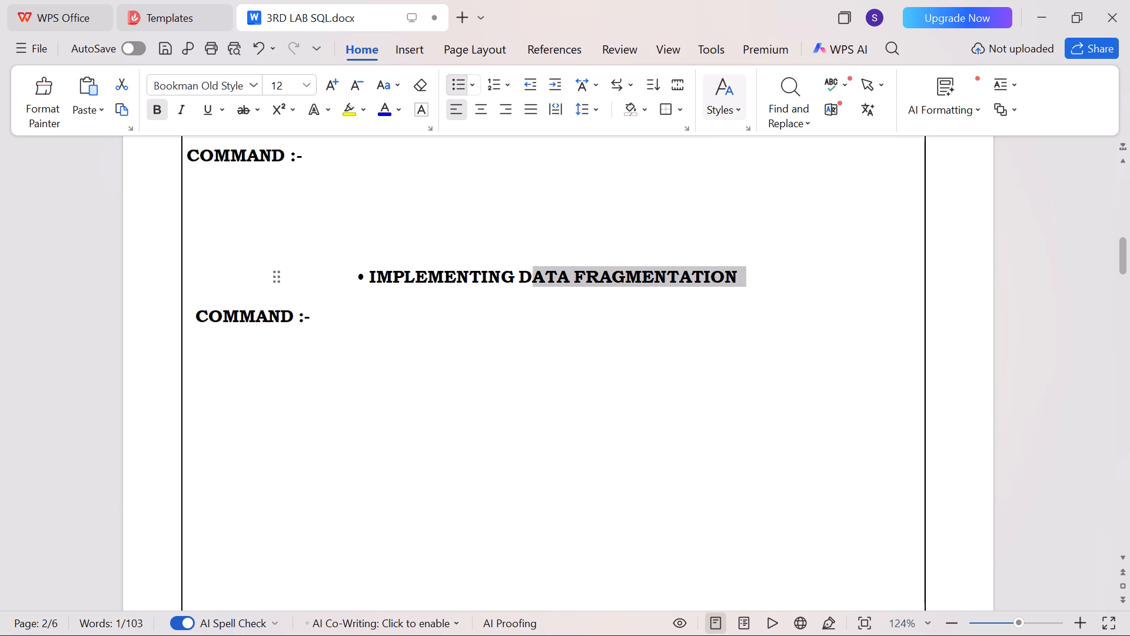
drag(523, 274, 351, 275)
key(Delete)
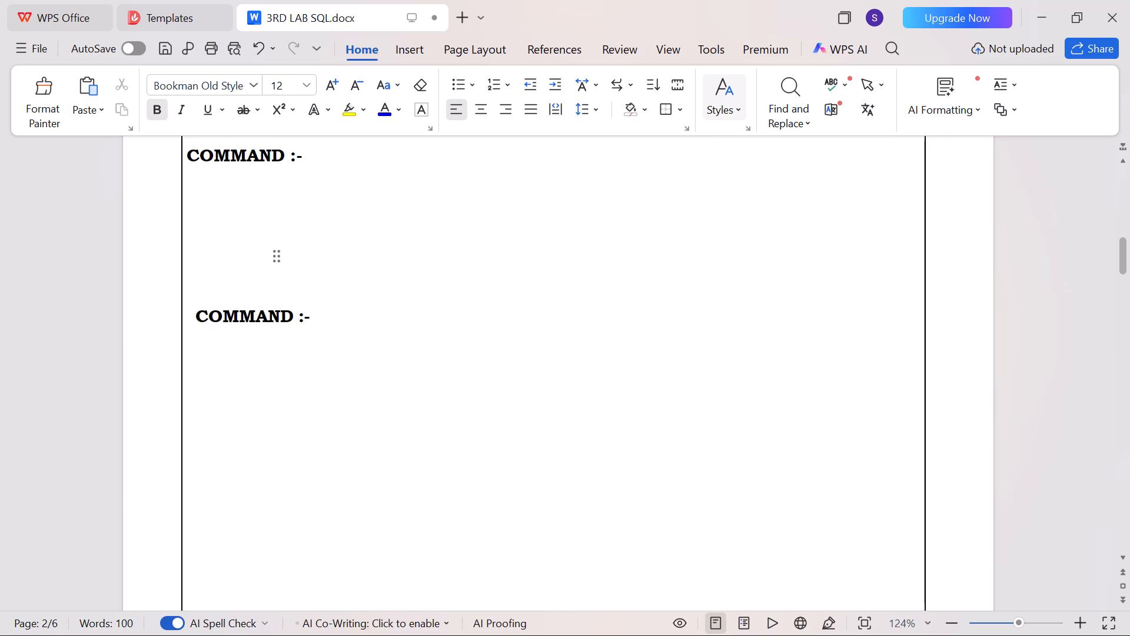
Delete the SETTING UP A DISTRIBUTED DATABASE ENVIRONMENT heading together with its bullet at the top of the page 2 frame.
scroll(351, 275, up, 3)
drag(305, 259, 322, 258)
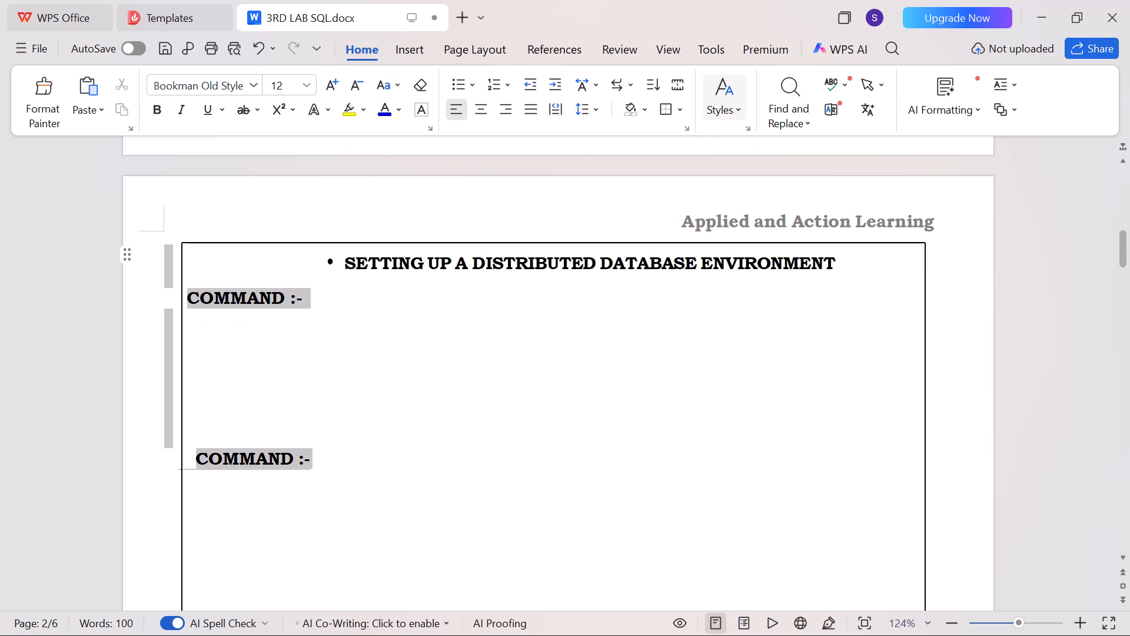
drag(322, 258, 466, 260)
click(349, 405)
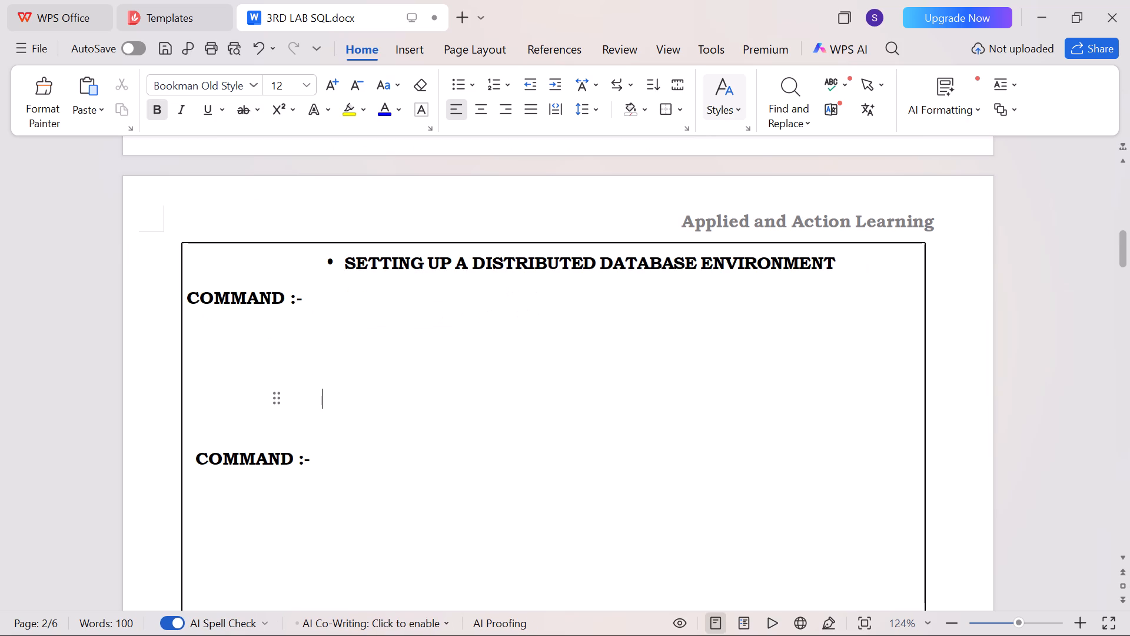
drag(340, 267, 816, 269)
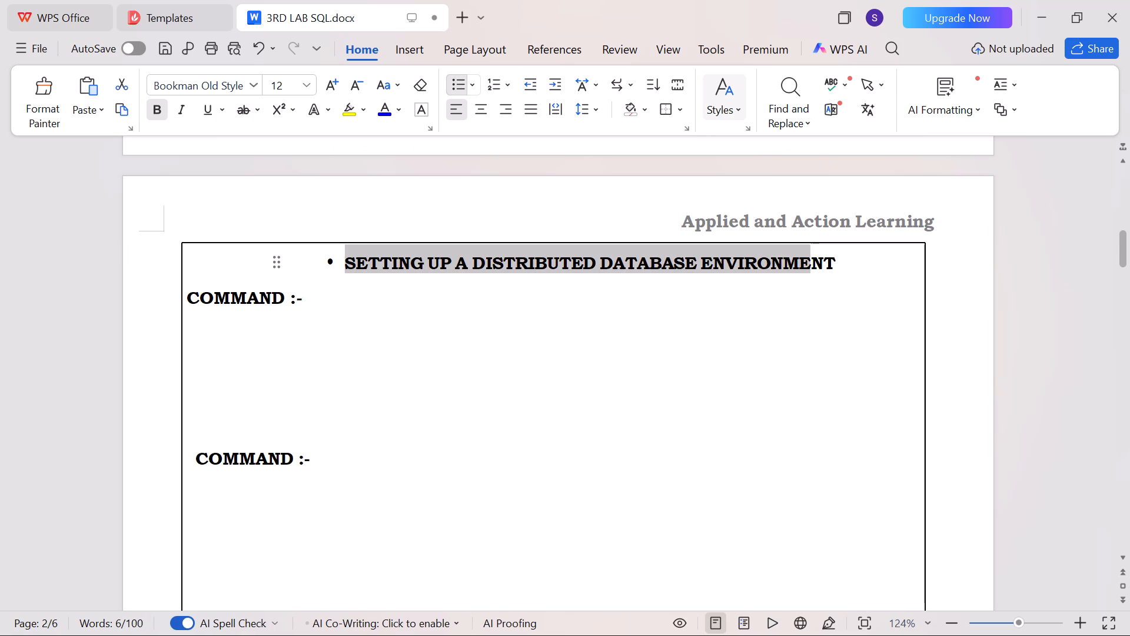
drag(816, 269, 889, 269)
key(Delete)
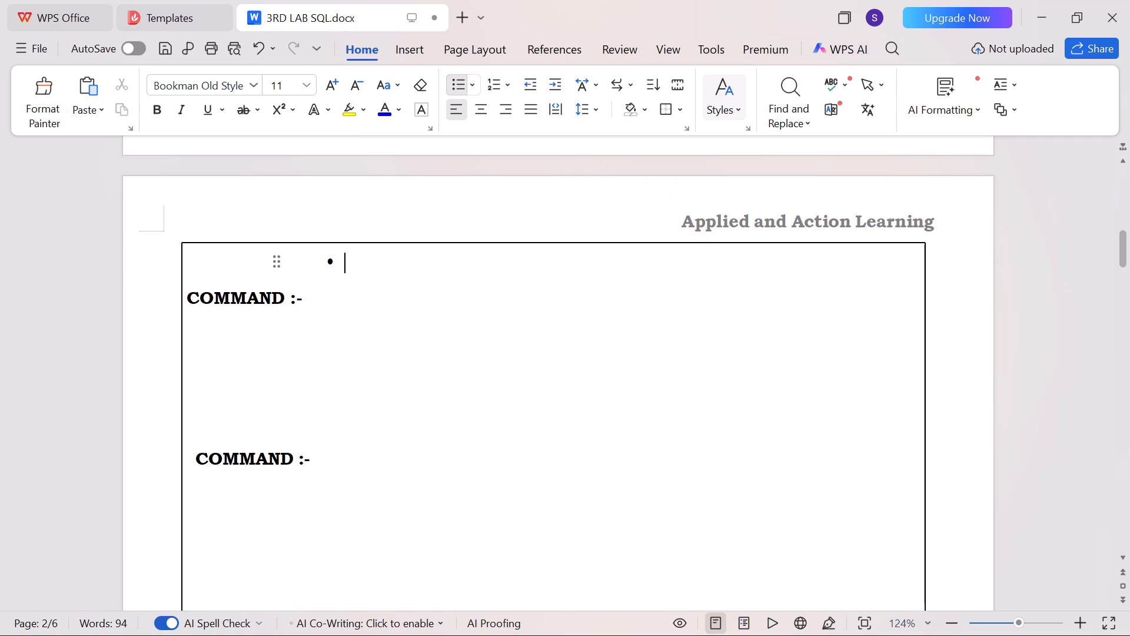
key(BackSpace)
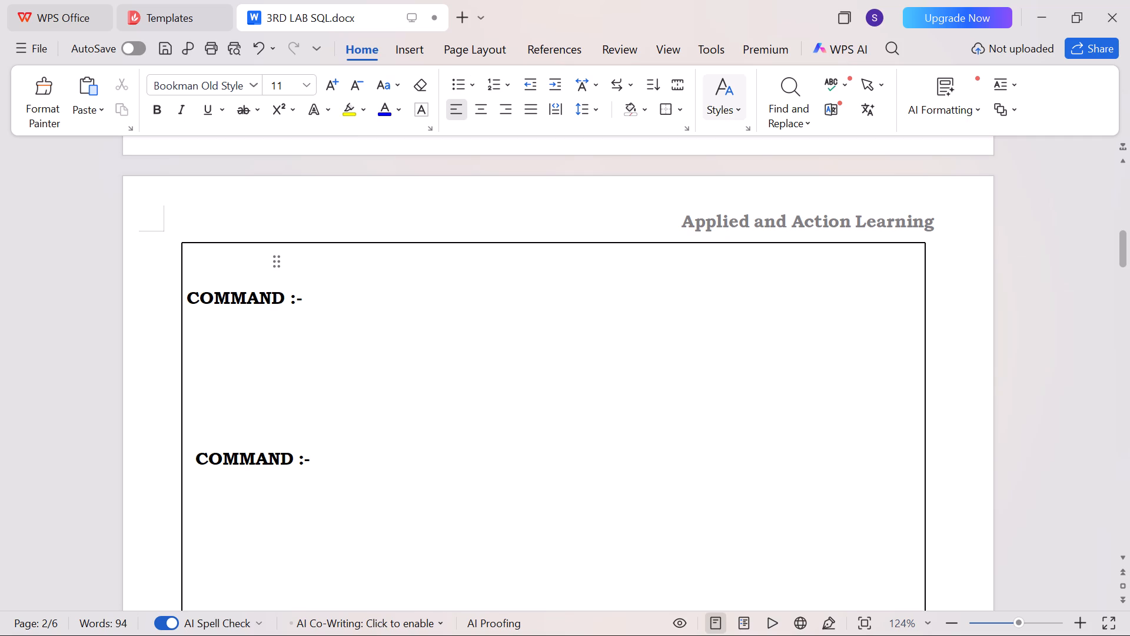
Delete the two remaining COMMAND labels inside the page 2 frame.
drag(195, 458, 212, 453)
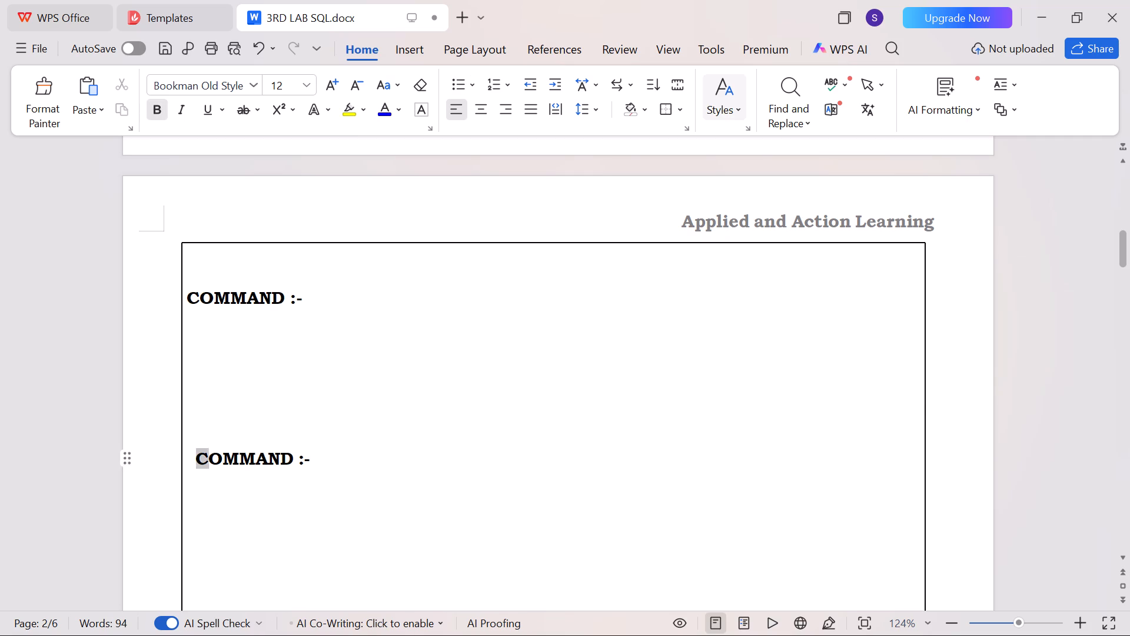
drag(212, 453, 332, 448)
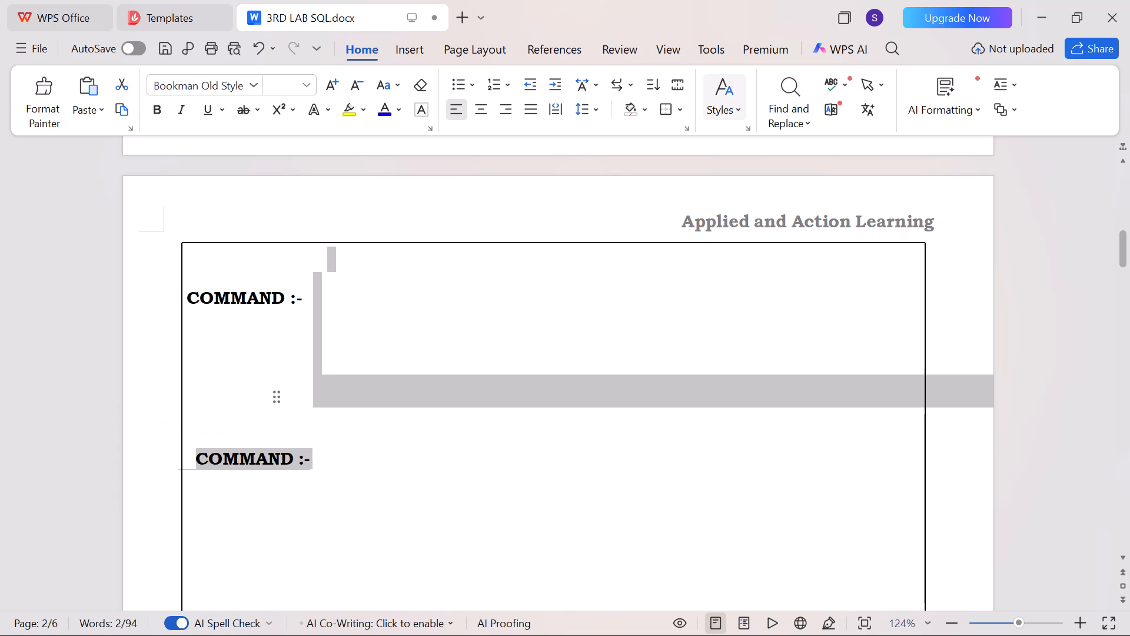
key(Delete)
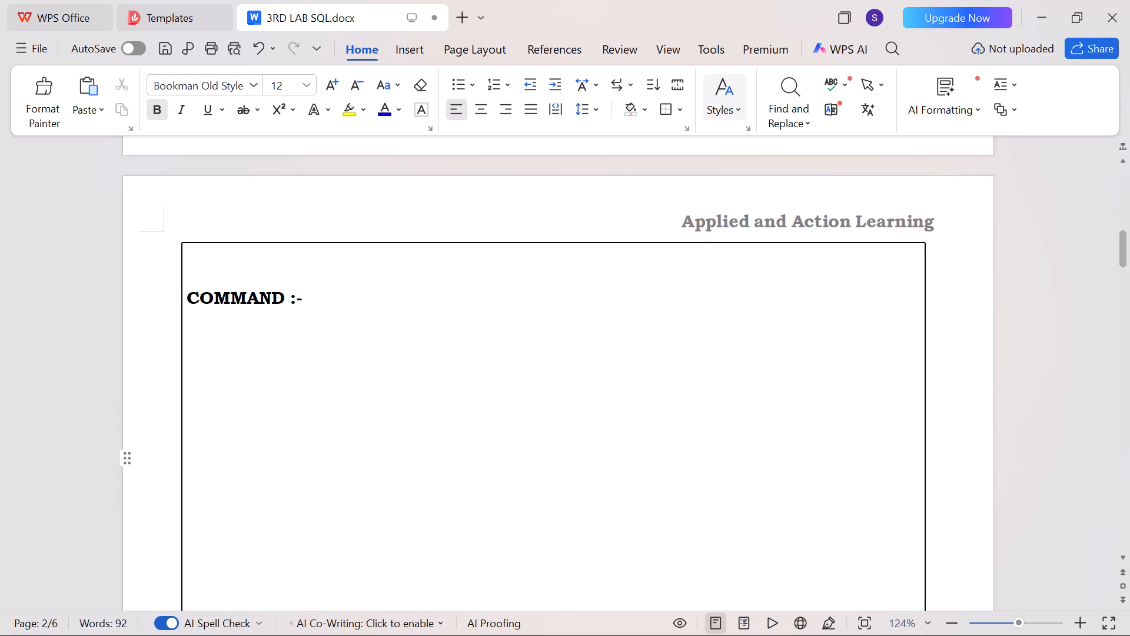
drag(307, 301, 197, 298)
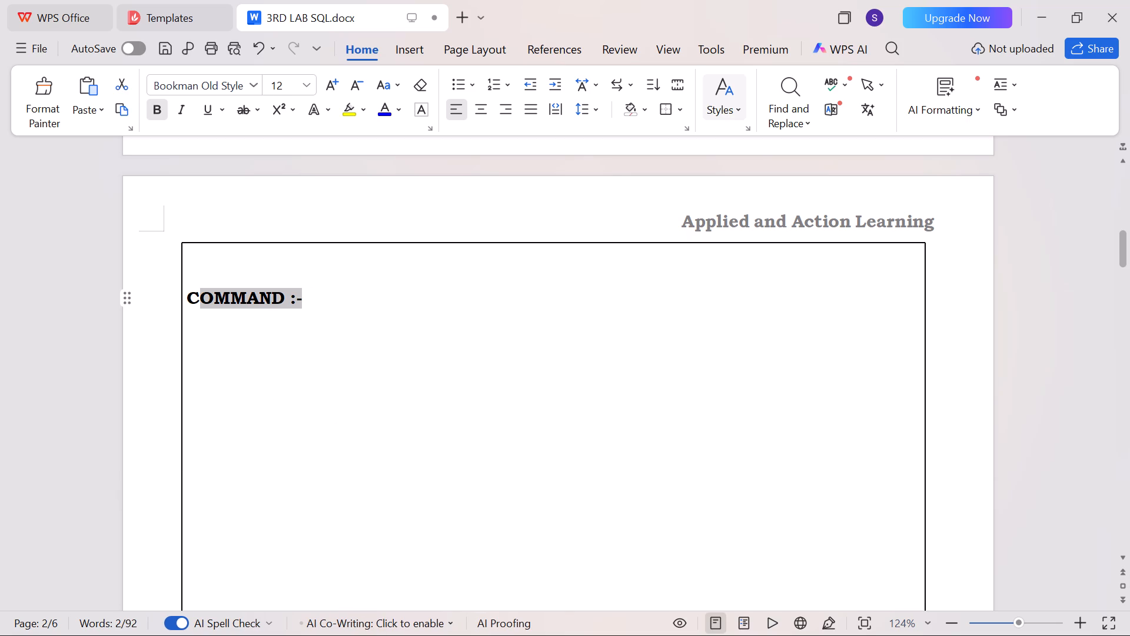
drag(197, 298, 191, 298)
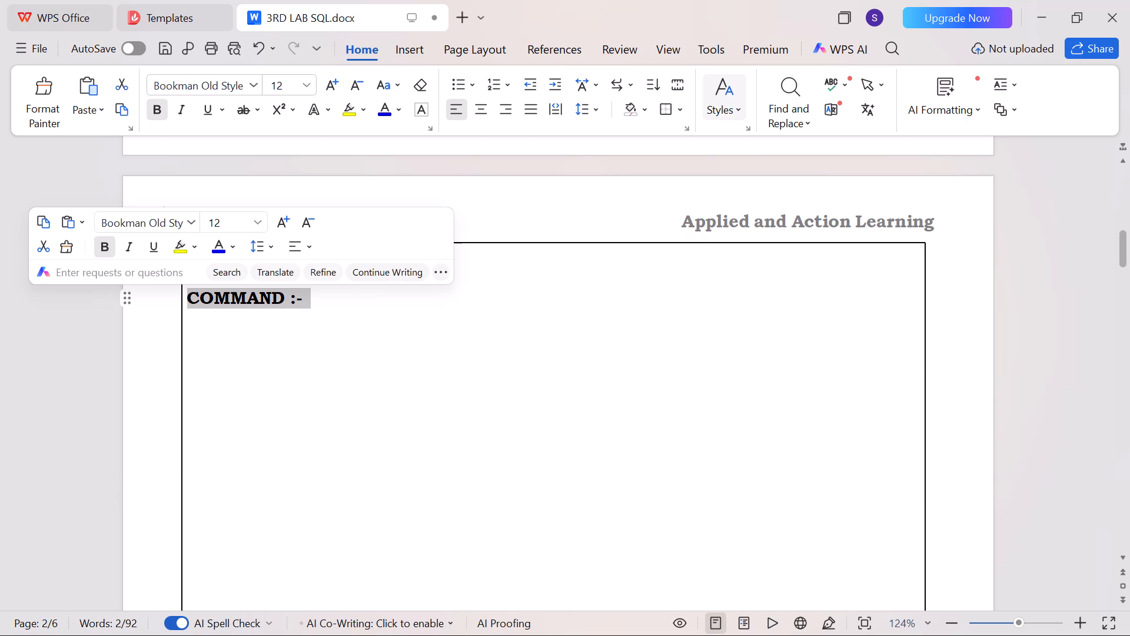
key(Delete)
Look through the cleared page 2 and the following pages 3 and 4 for old content that still needs removing.
scroll(431, 336, down, 6)
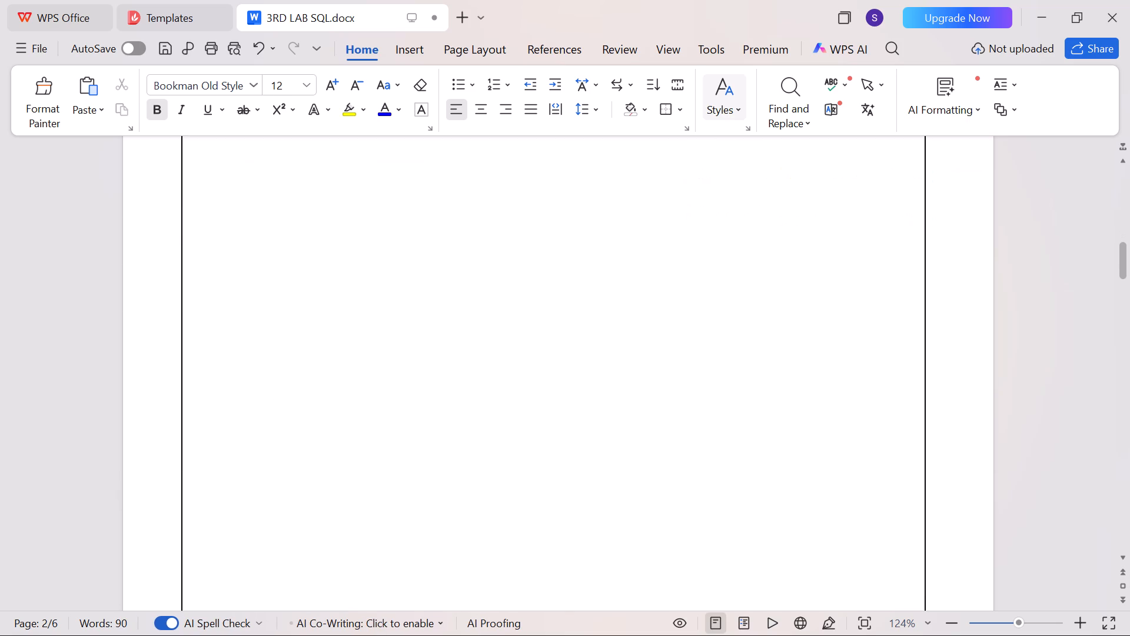
scroll(437, 356, down, 16)
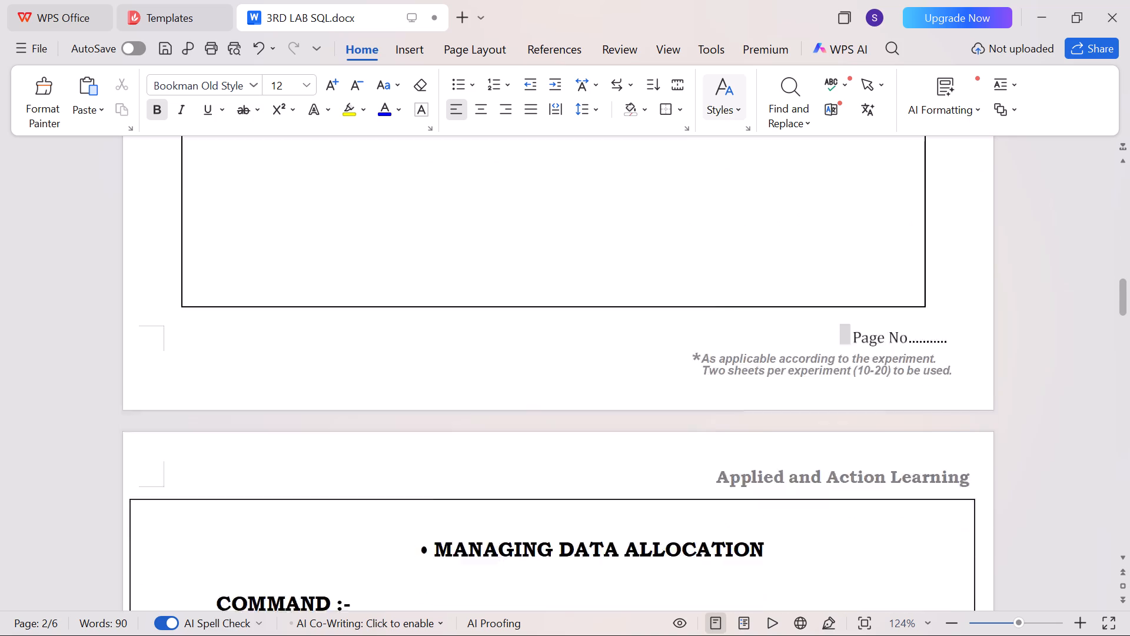
scroll(463, 372, down, 19)
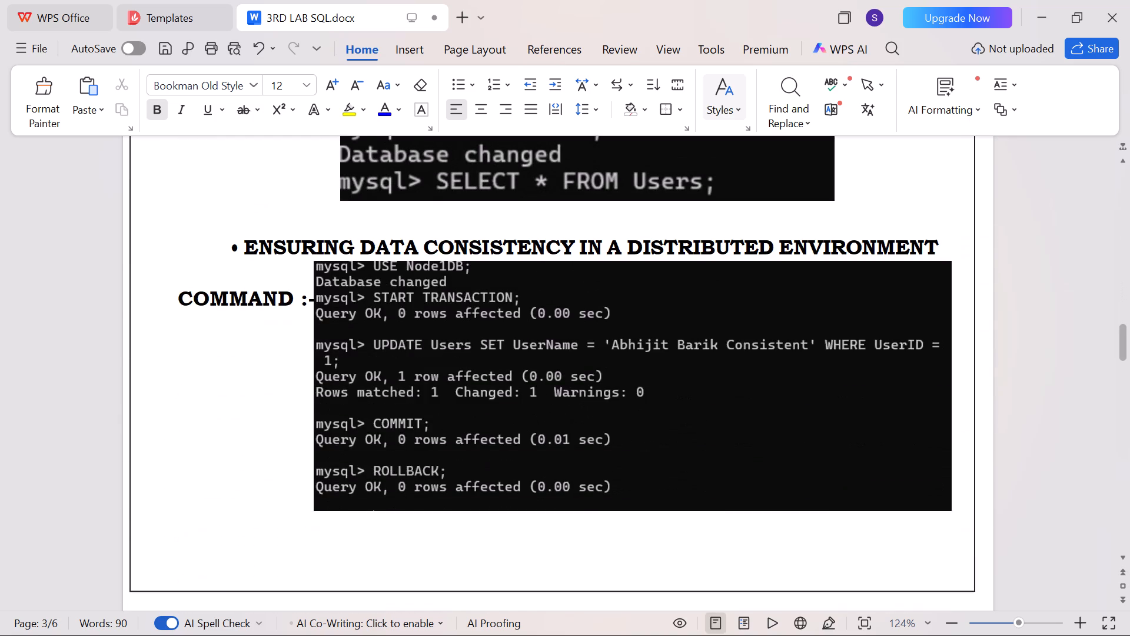
scroll(463, 365, down, 16)
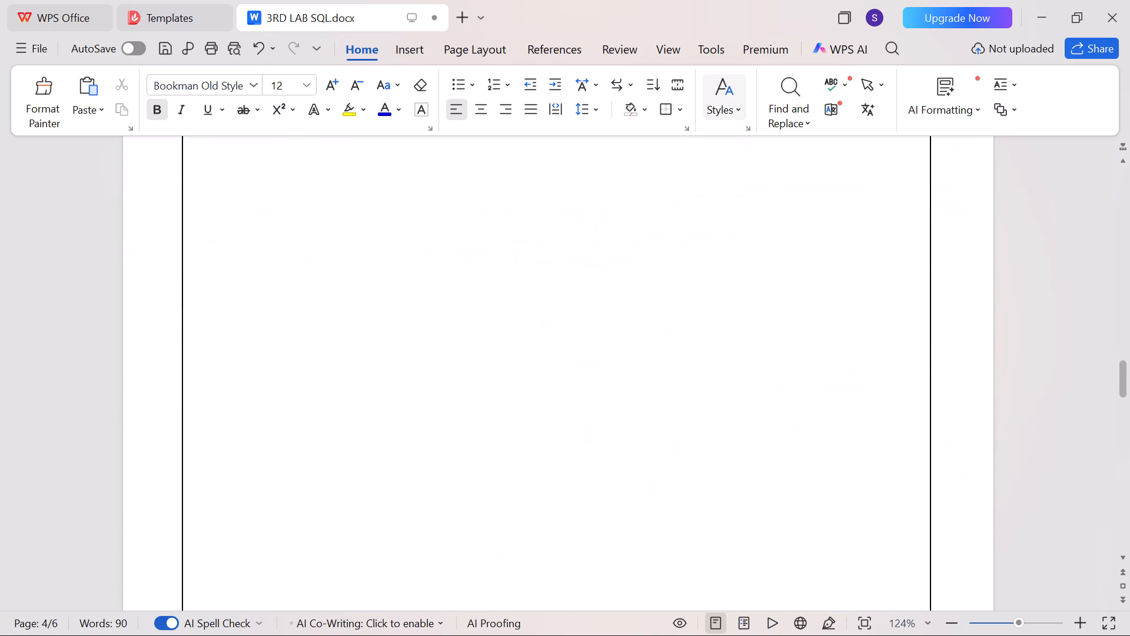
scroll(463, 365, down, 4)
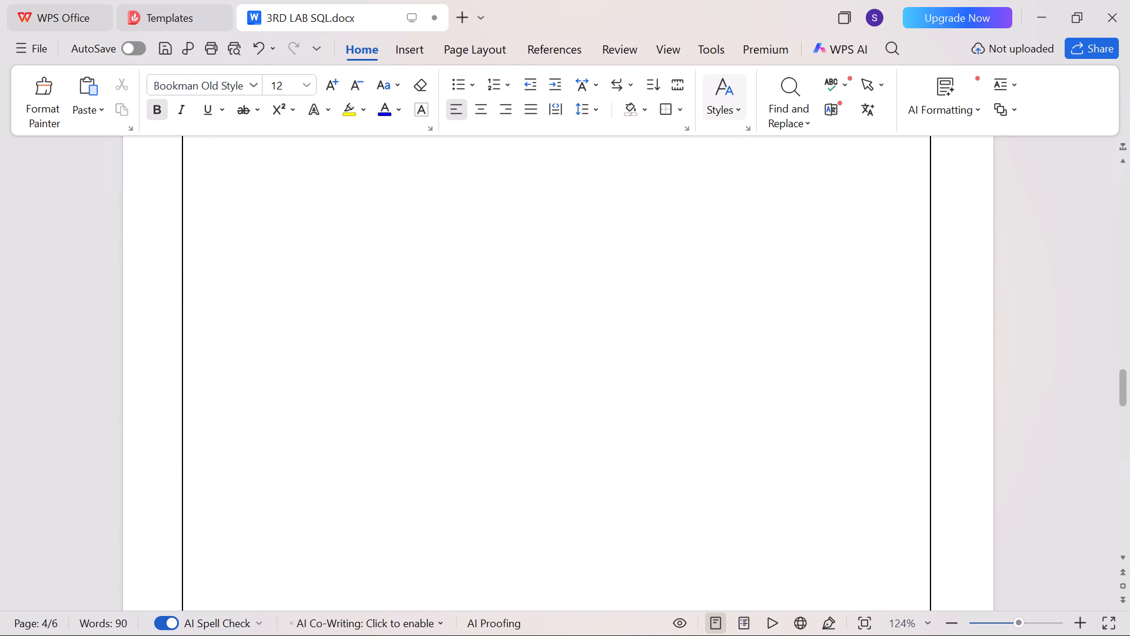
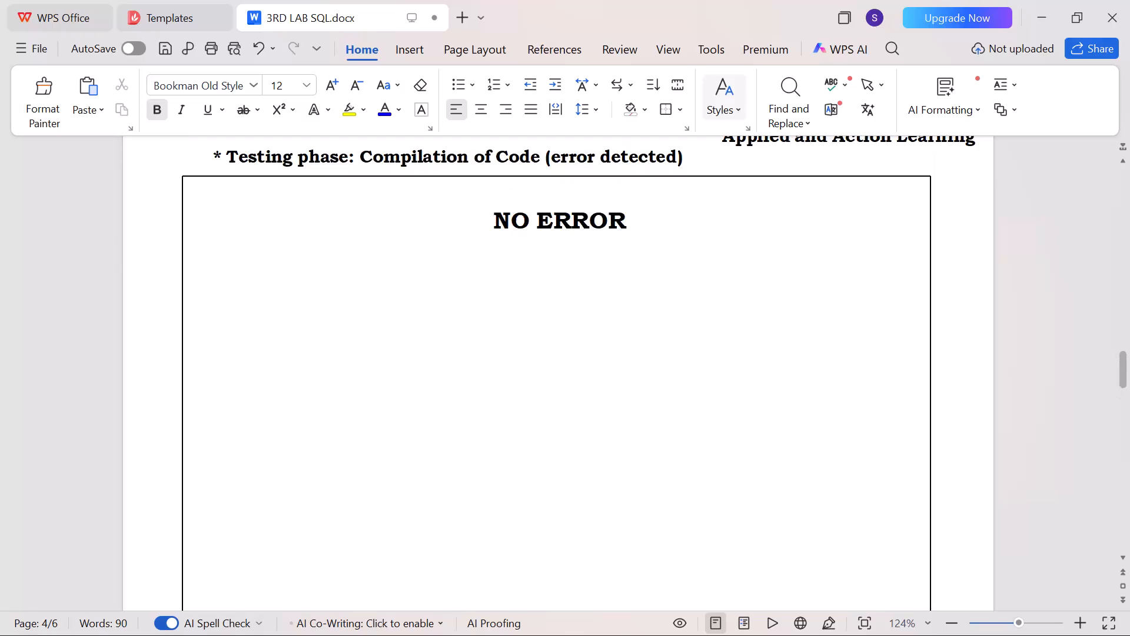
Look back over pages 1 to 3 of the document, checking the cleared page 2 frame against the pages around it.
scroll(464, 365, up, 13)
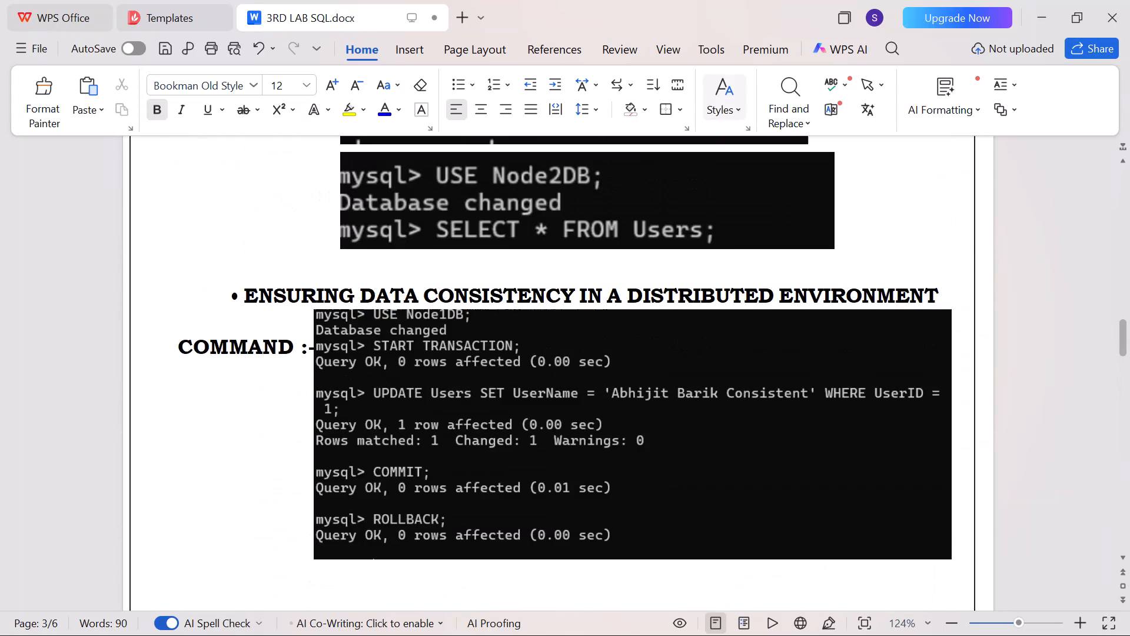
scroll(464, 365, up, 4)
scroll(464, 365, up, 20)
scroll(464, 365, up, 1)
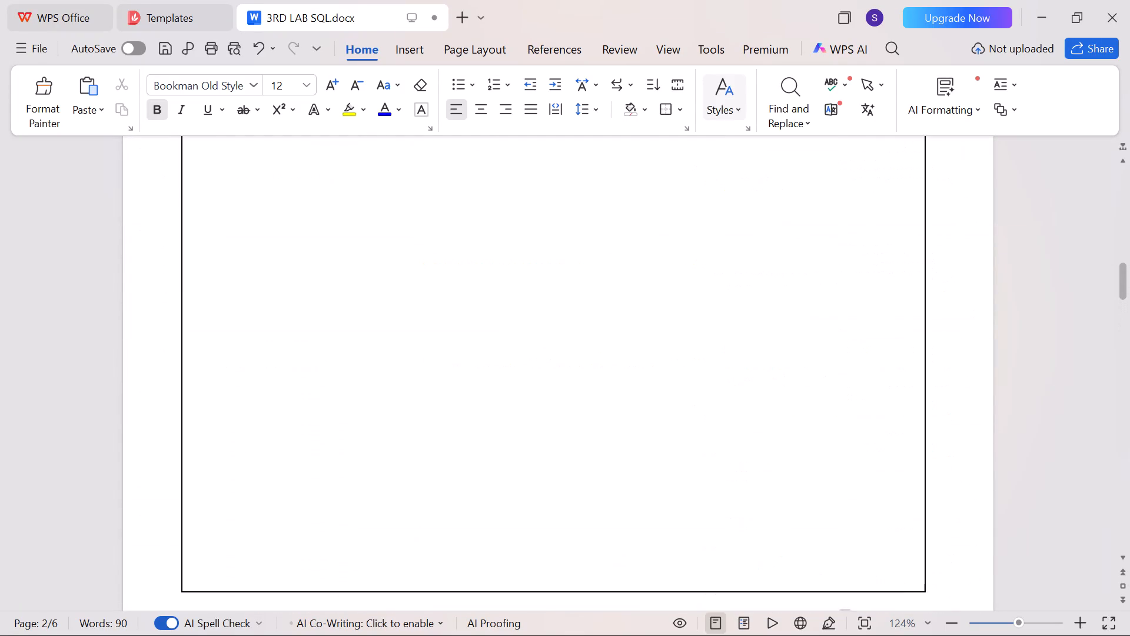
scroll(464, 365, up, 18)
scroll(462, 354, down, 3)
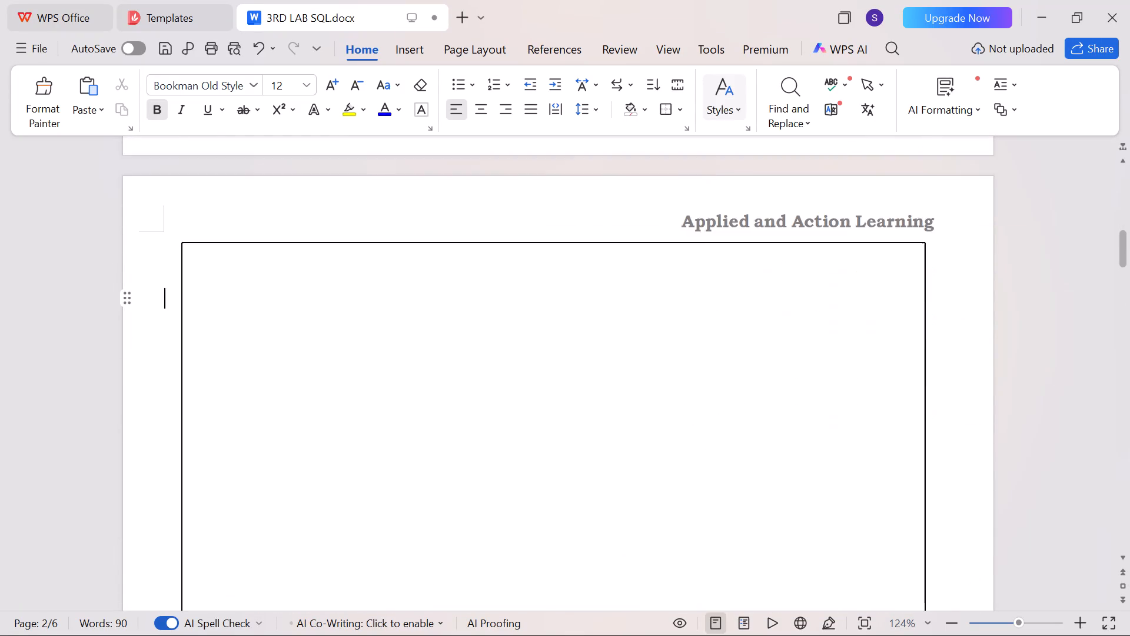
scroll(462, 354, down, 4)
scroll(462, 354, up, 14)
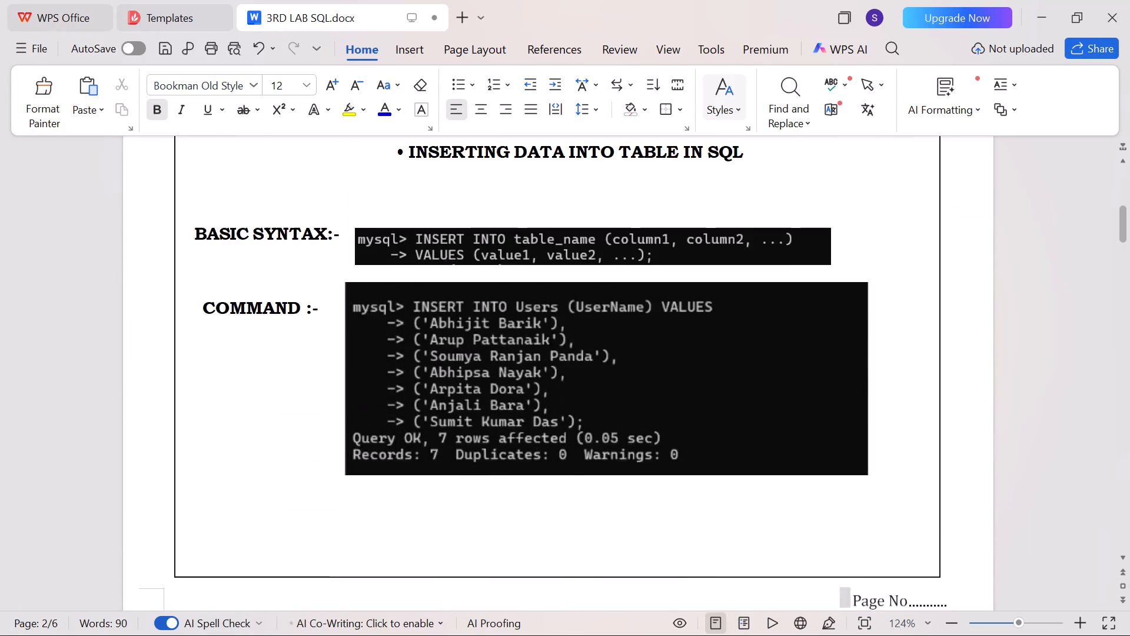
scroll(463, 353, up, 7)
scroll(463, 353, down, 13)
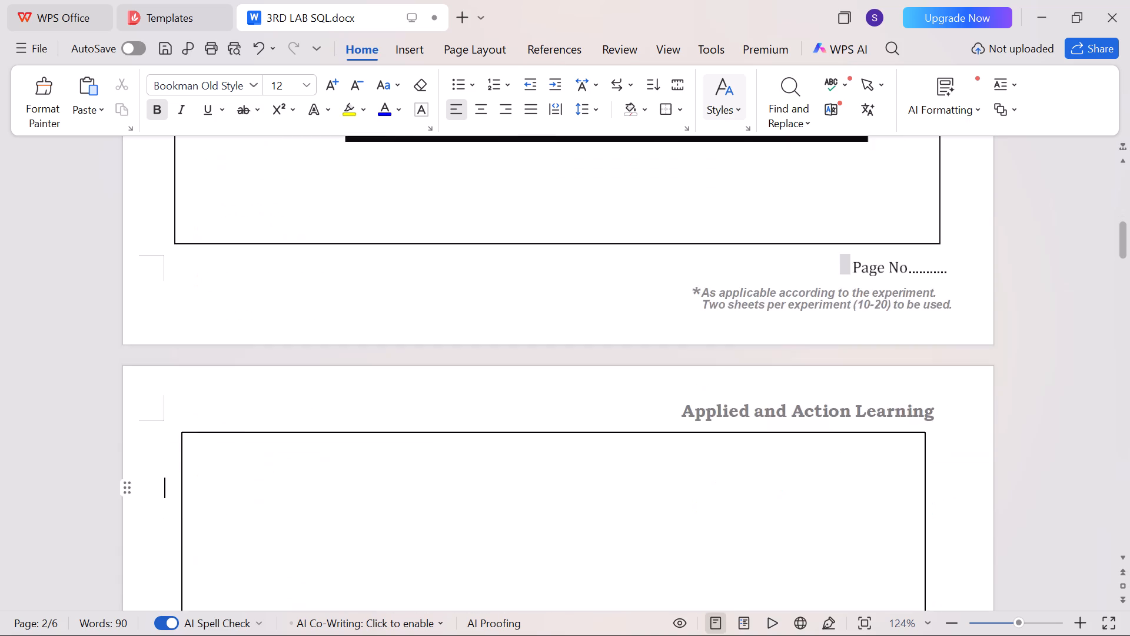
scroll(463, 353, down, 6)
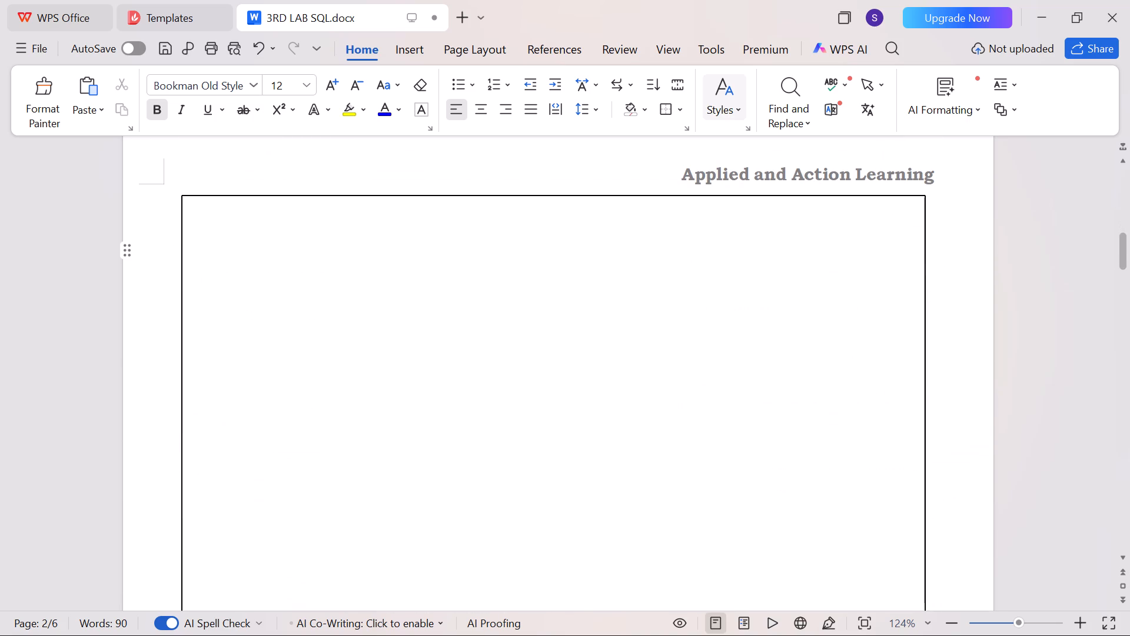
Start a PDF export of the document, preview its pages, and limit the page range to 2 through 2.
click(21, 54)
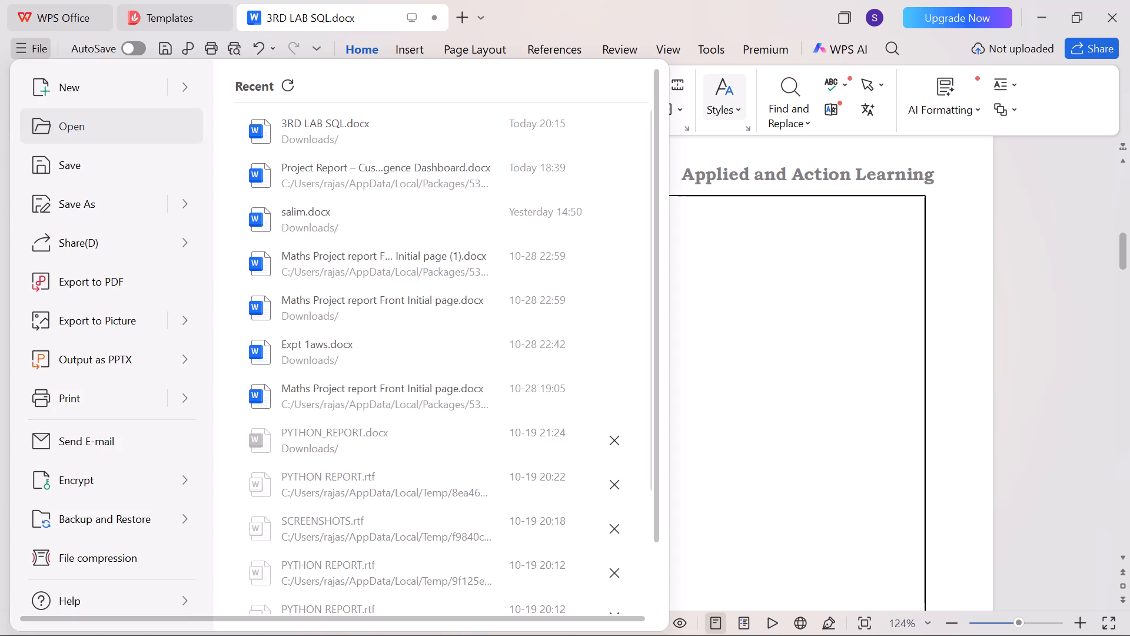
click(112, 279)
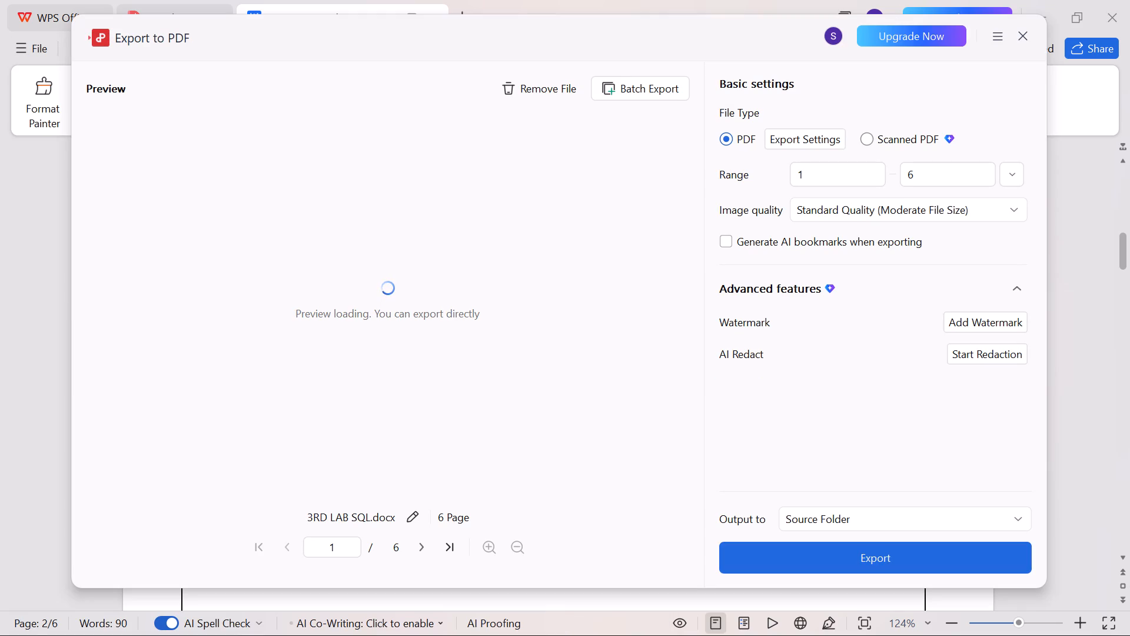
scroll(516, 264, down, 1)
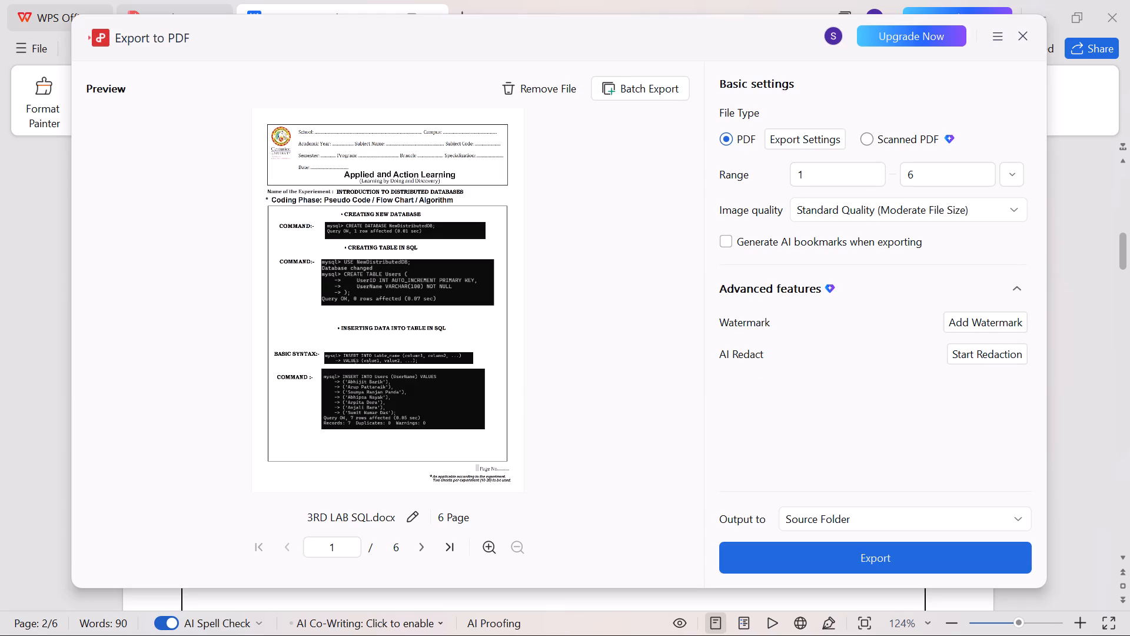
click(411, 541)
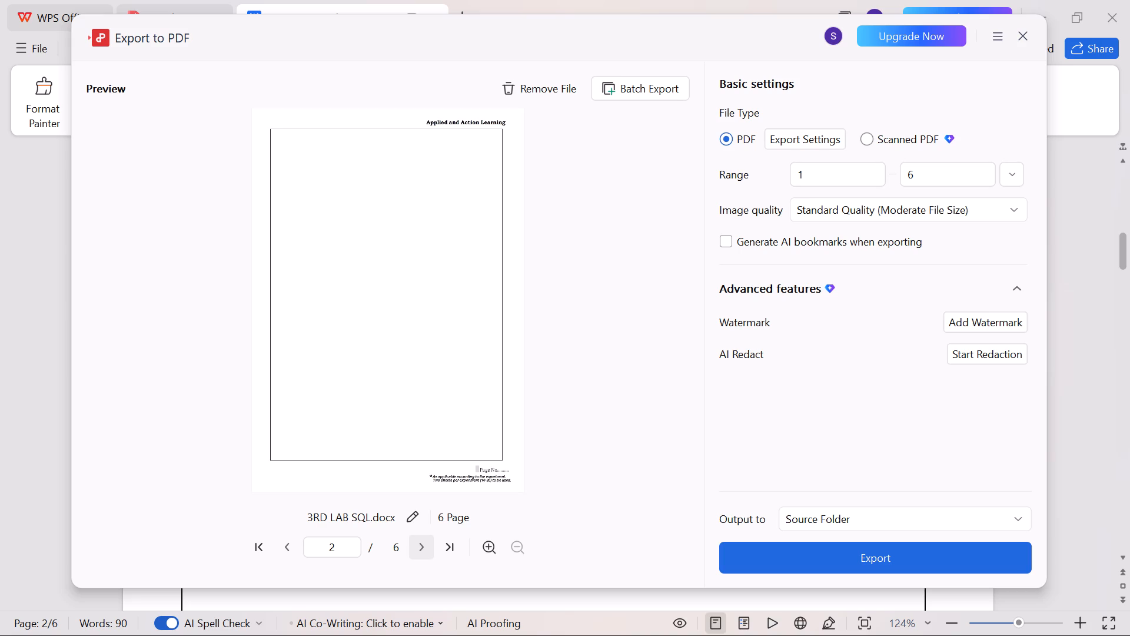
click(411, 541)
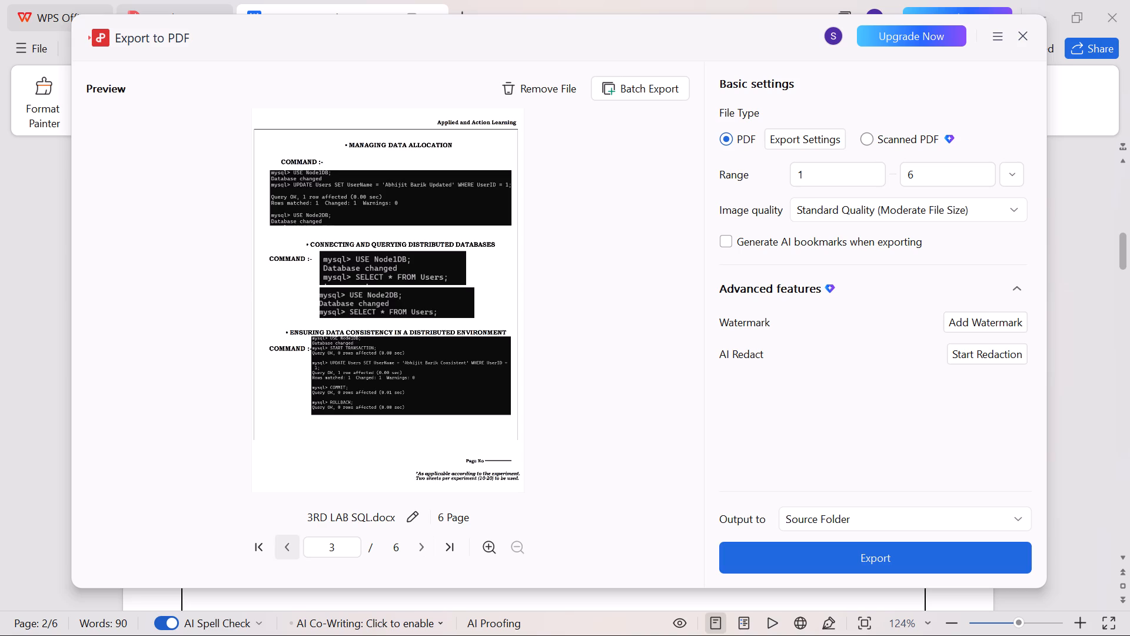
click(290, 548)
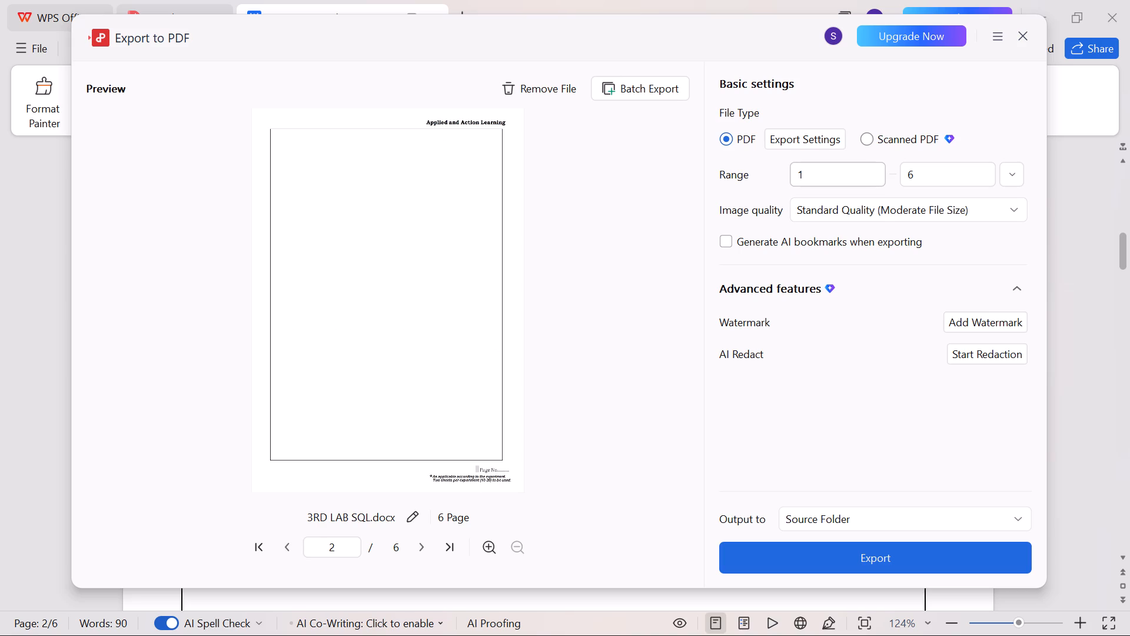
click(816, 172)
drag(816, 172, 783, 173)
key(2)
drag(937, 174, 886, 169)
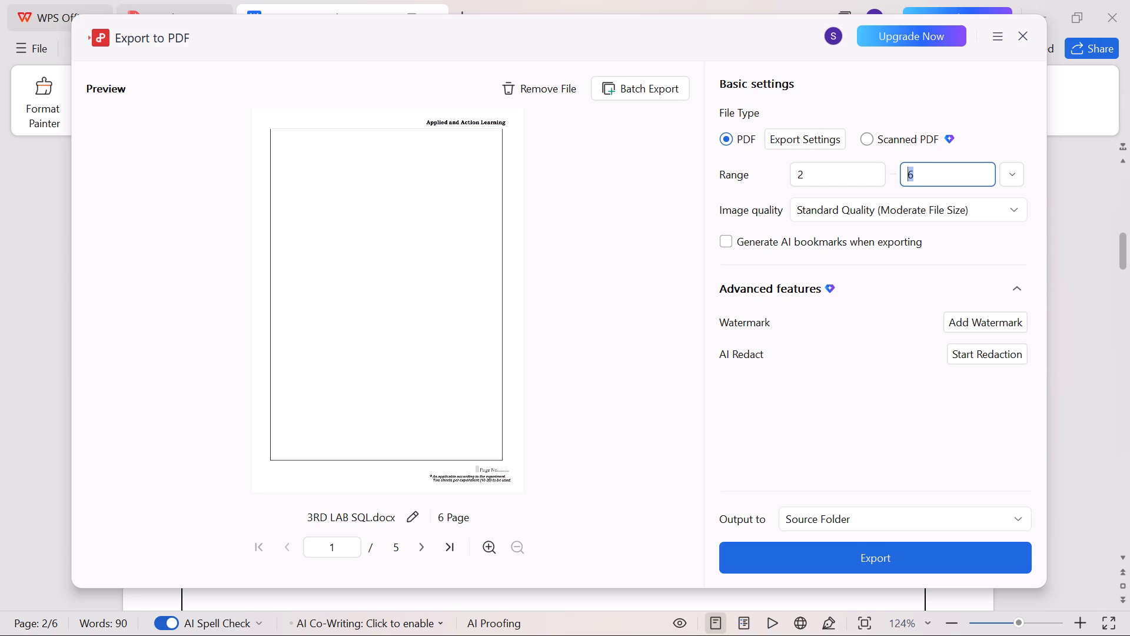
key(2)
click(426, 413)
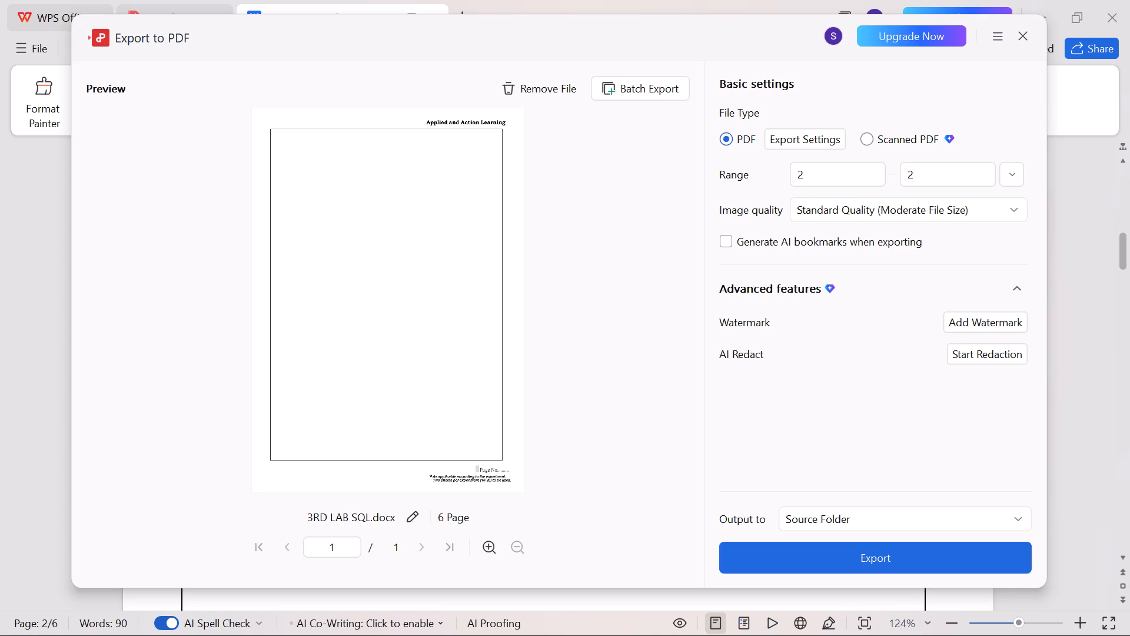
scroll(484, 399, up, 2)
scroll(484, 399, down, 7)
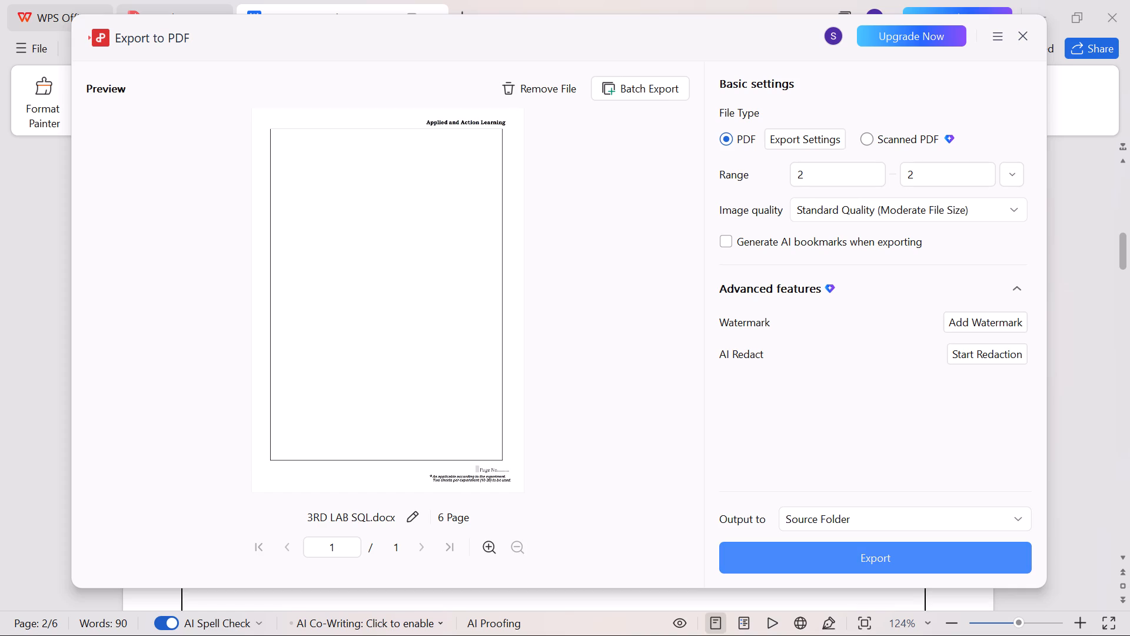
Export the blank framed page as a PDF to the source folder, saving it as a copy instead of replacing the existing file.
click(855, 551)
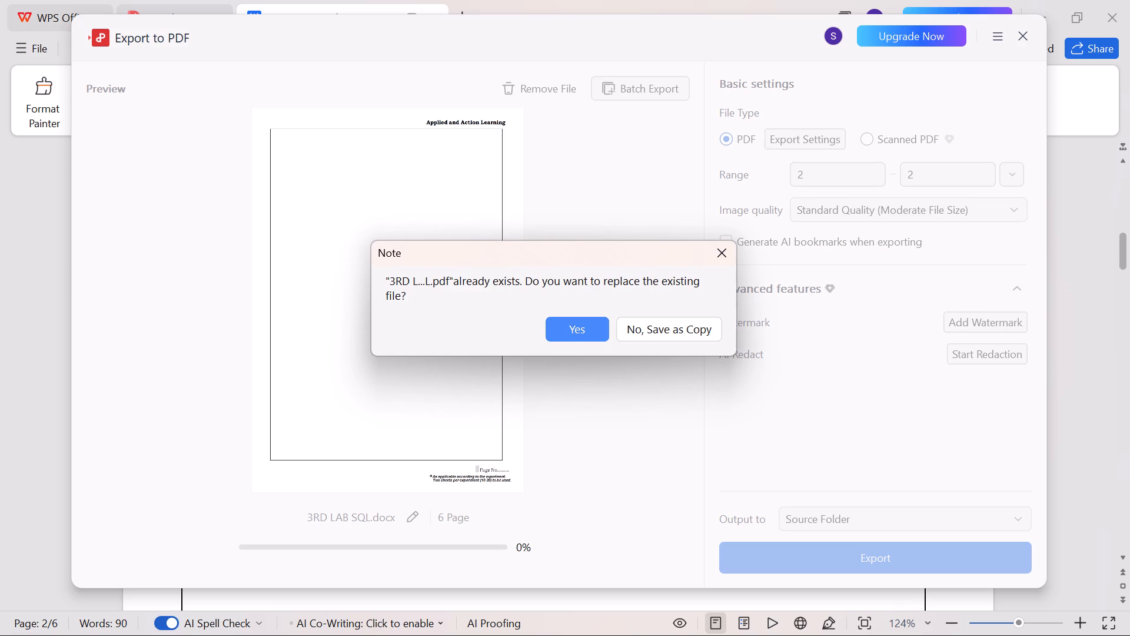
click(653, 323)
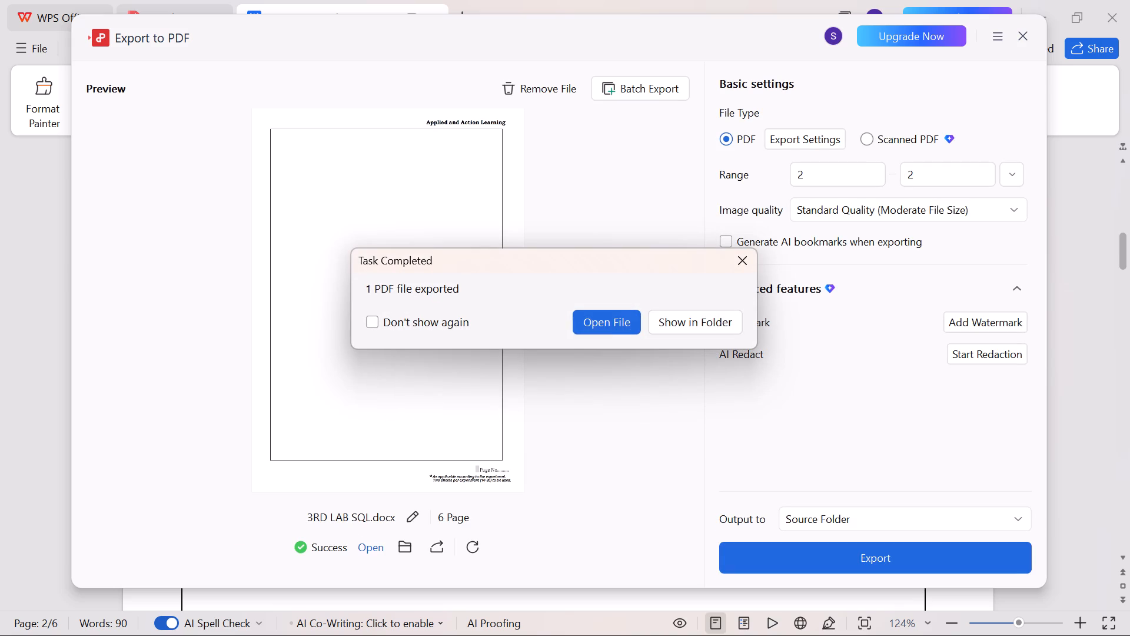
Show the exported PDF in its folder, open 3RD LAB SQL(1) in the browser and check the blank framed page.
click(682, 317)
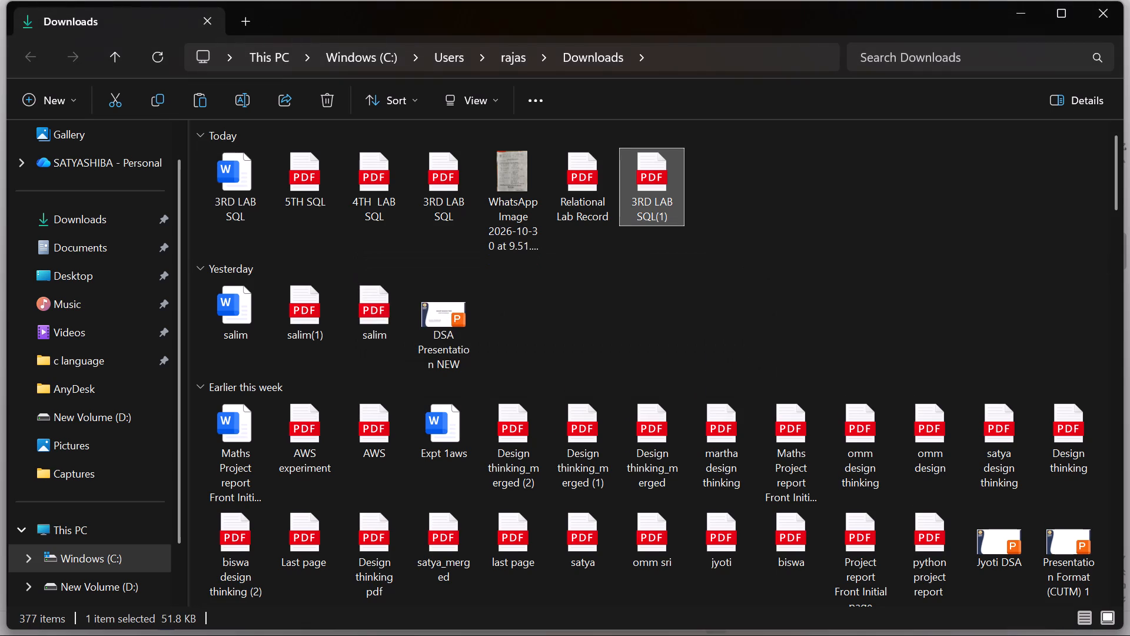
double_click(650, 190)
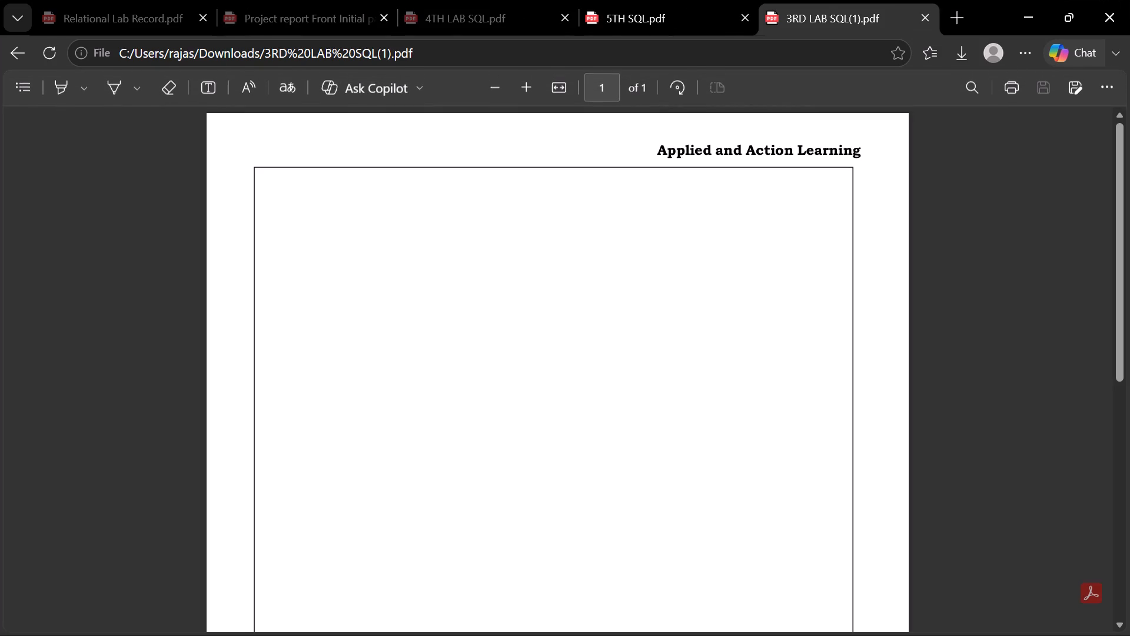
scroll(642, 251, down, 15)
scroll(642, 260, up, 9)
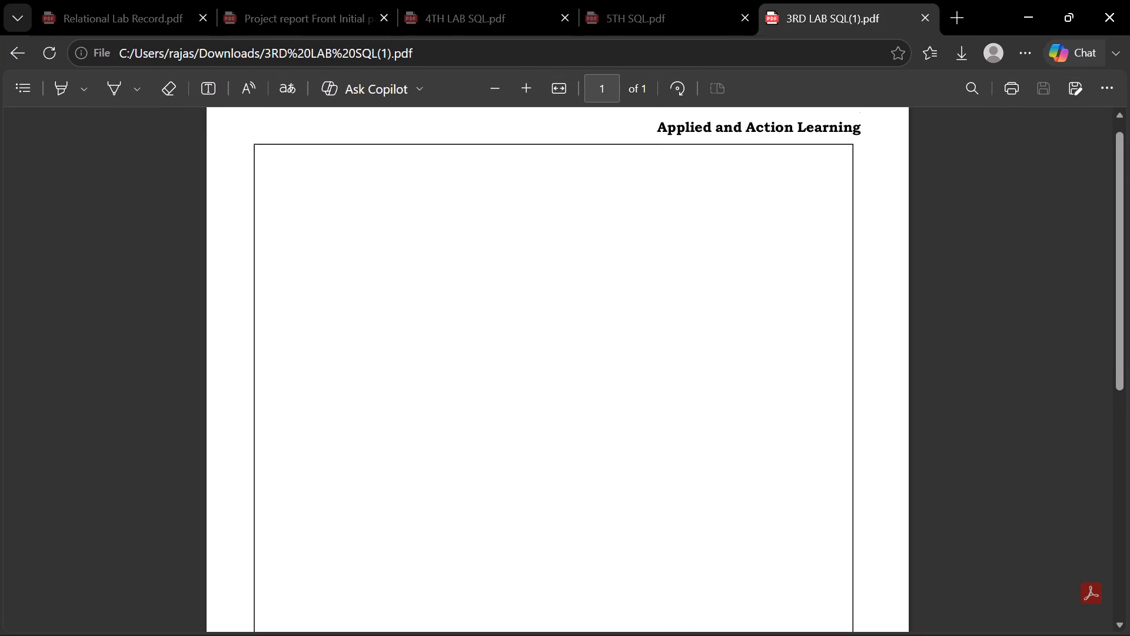
scroll(642, 260, up, 11)
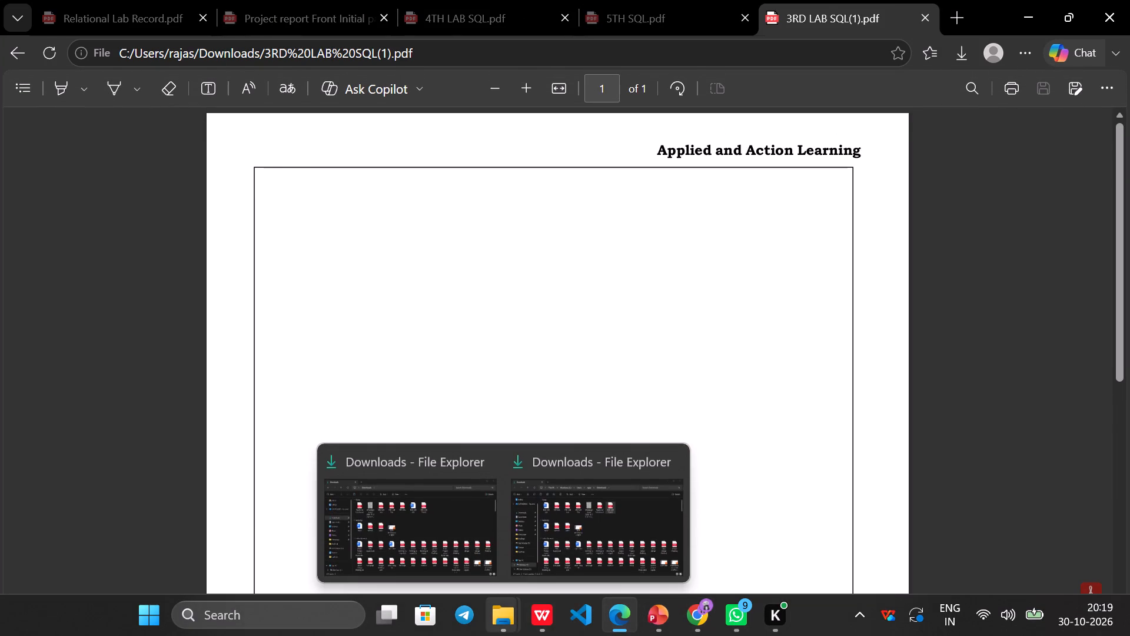
Bring up the Downloads folder showing 3RD LAB SQL(1), and switch to the iLovePDF download page in Chrome.
click(609, 548)
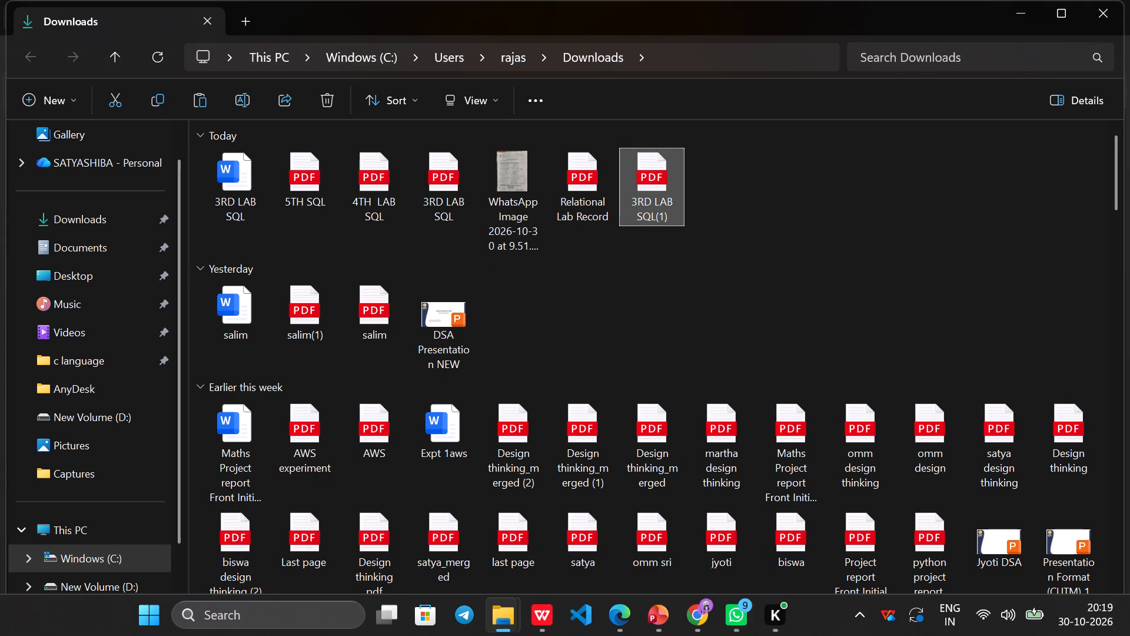
click(706, 630)
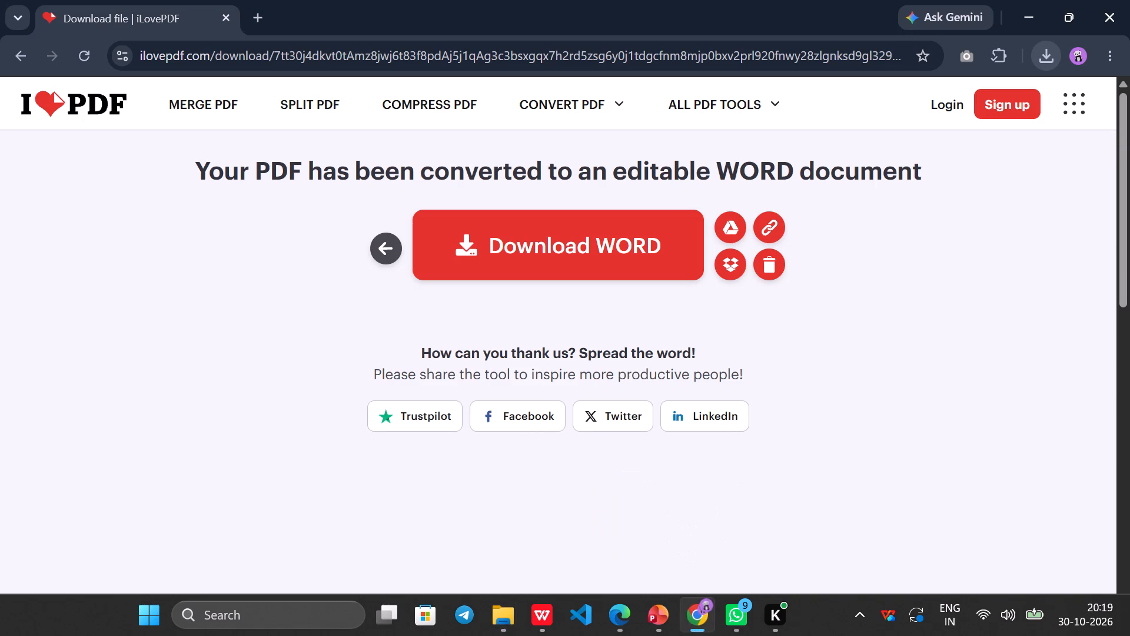
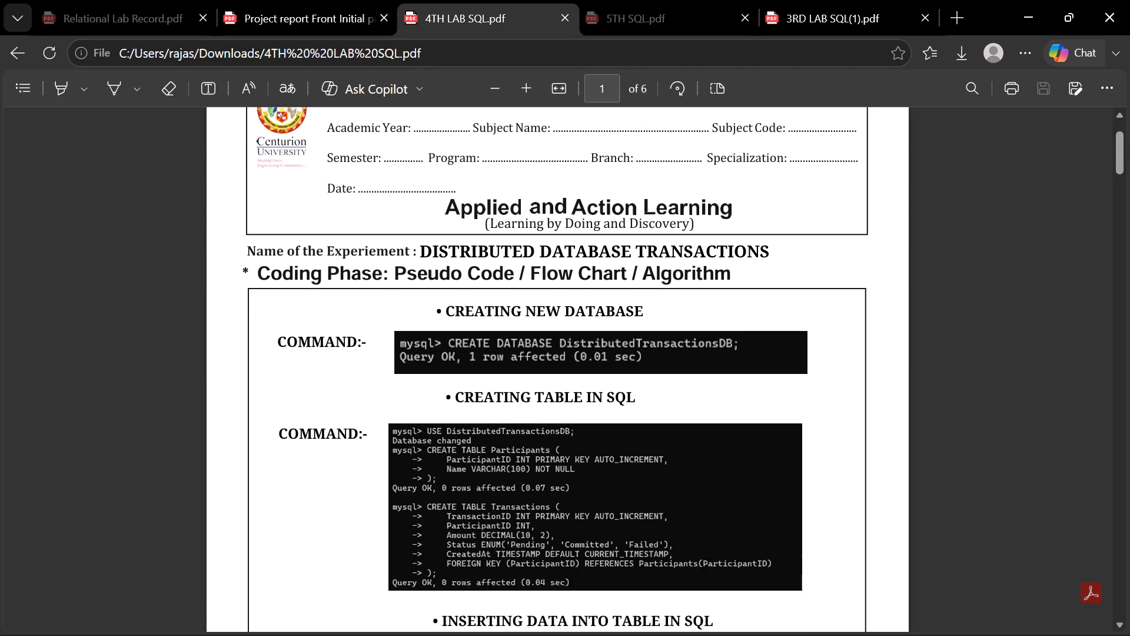
scroll(544, 352, down, 16)
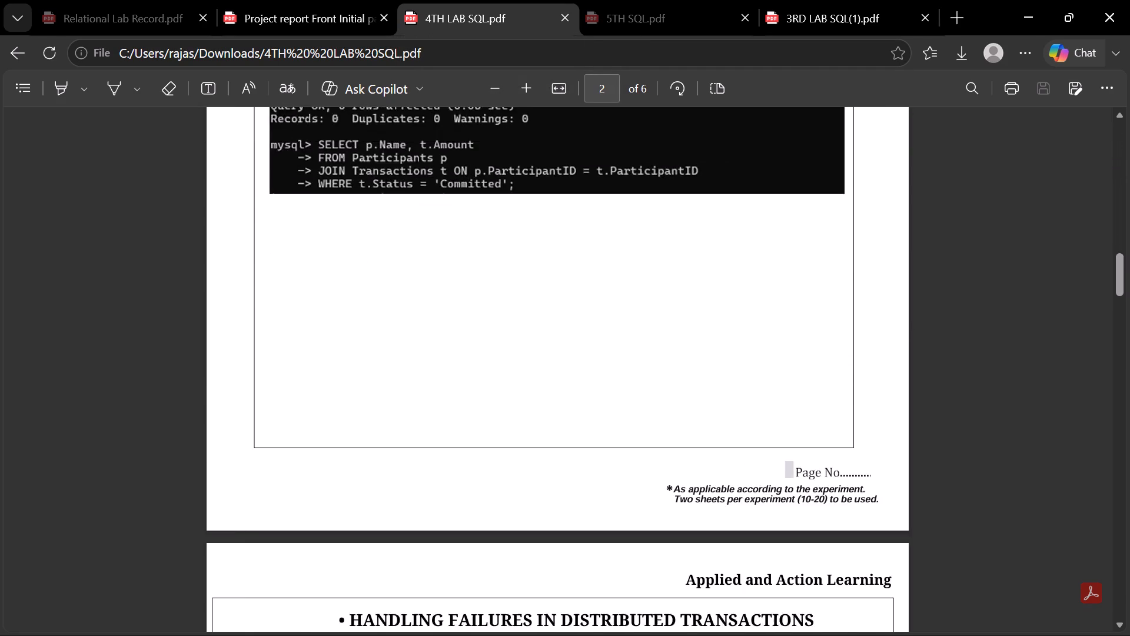
scroll(544, 352, down, 20)
scroll(544, 352, up, 2)
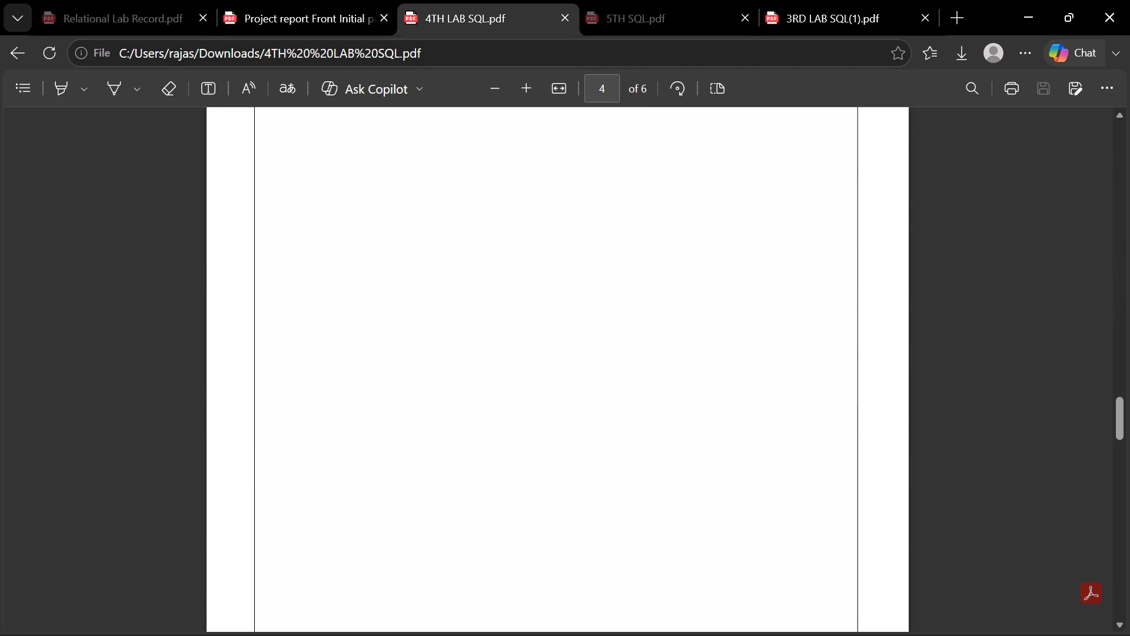
scroll(544, 352, up, 20)
scroll(544, 352, up, 11)
scroll(544, 352, down, 1)
scroll(544, 352, up, 7)
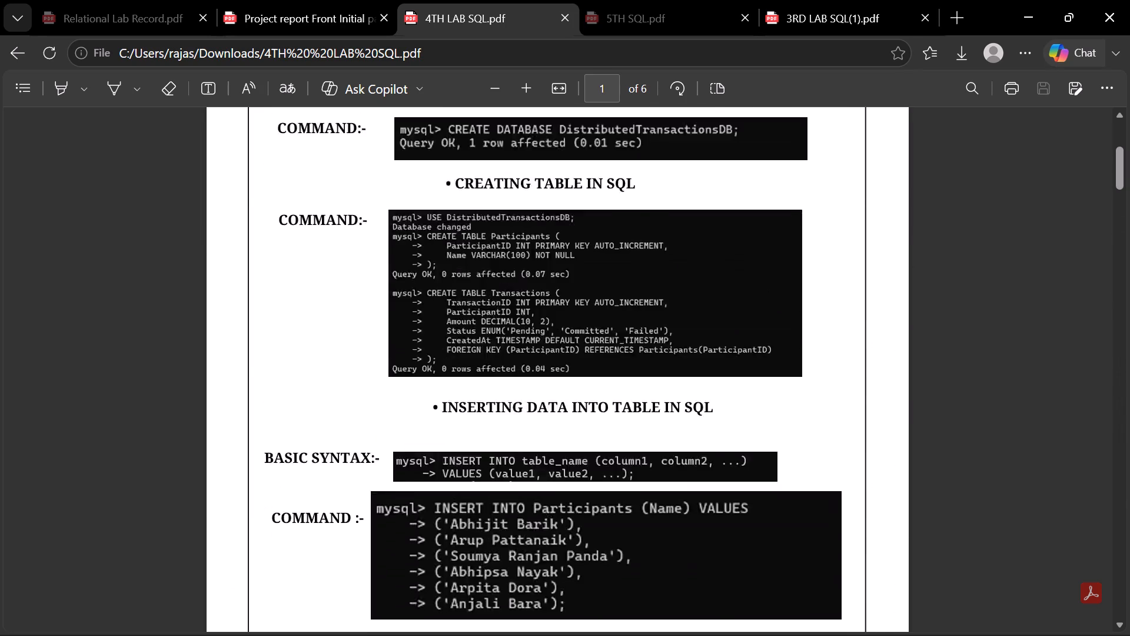
scroll(544, 352, up, 12)
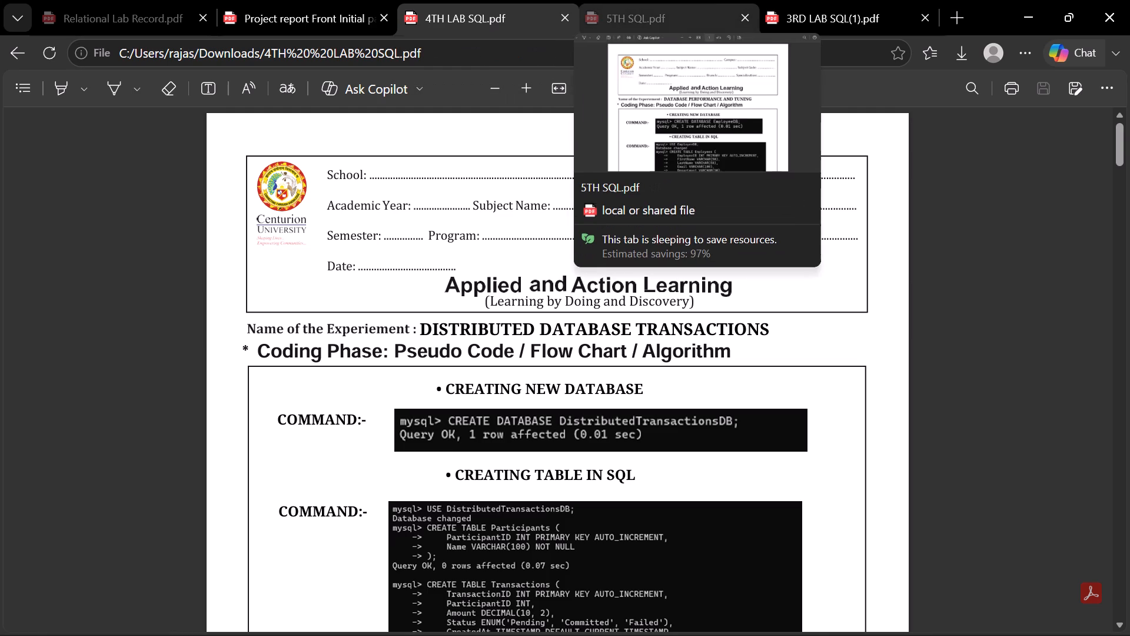
Look through pages 1 to 4 of 5TH SQL.pdf, checking how the framed pages and their contents are laid out.
click(621, 1)
scroll(576, 419, down, 4)
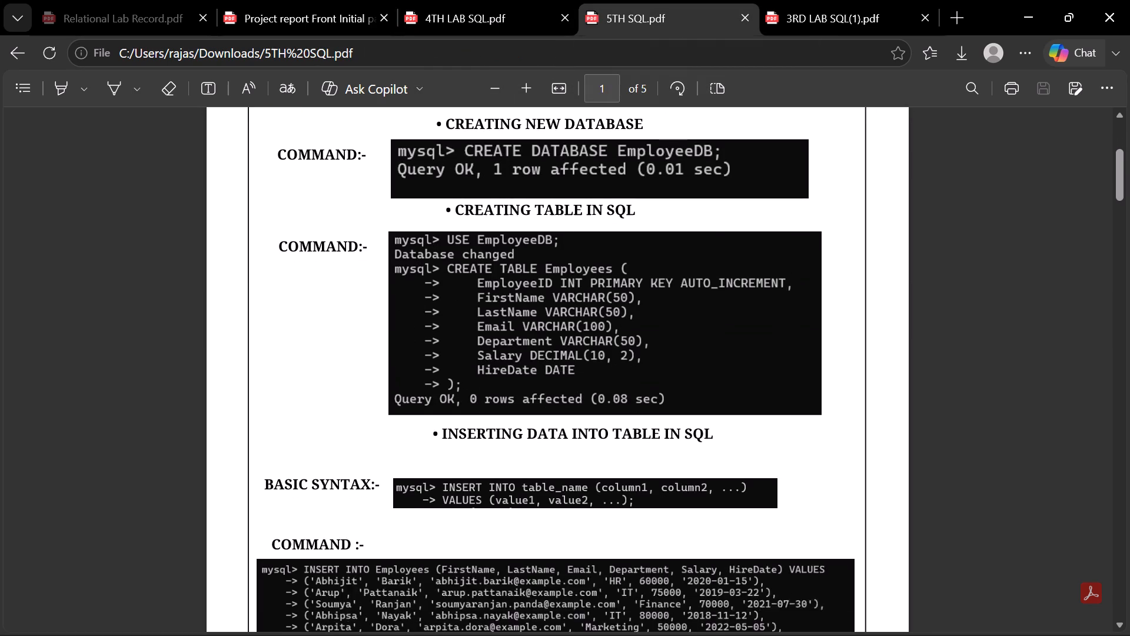
scroll(576, 419, down, 17)
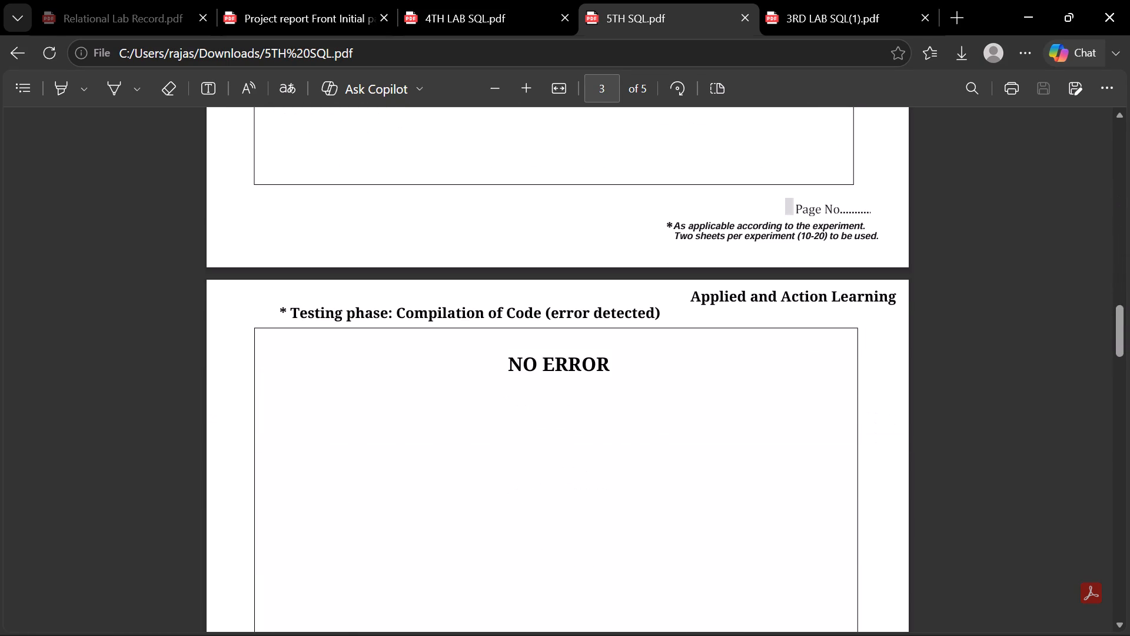
scroll(581, 412, down, 5)
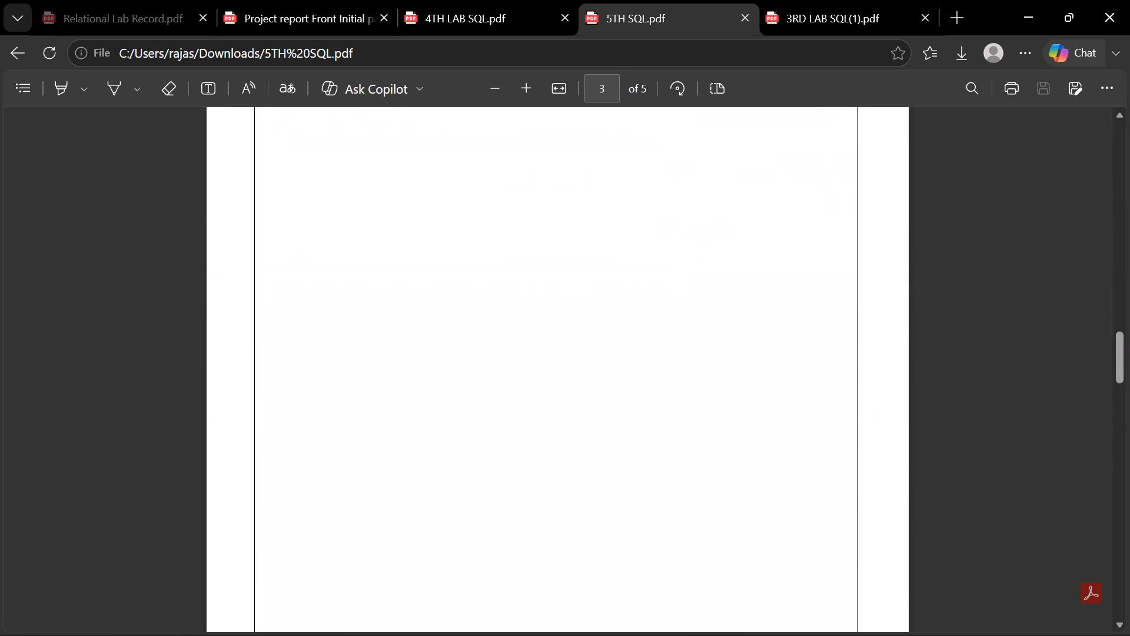
scroll(581, 412, down, 14)
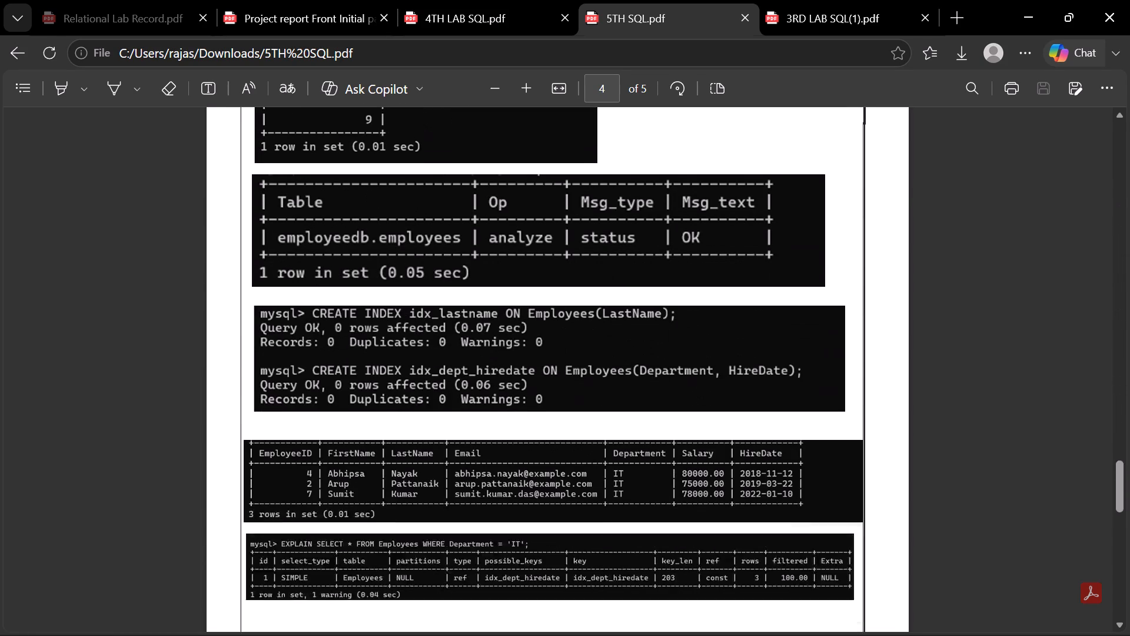
scroll(581, 412, up, 17)
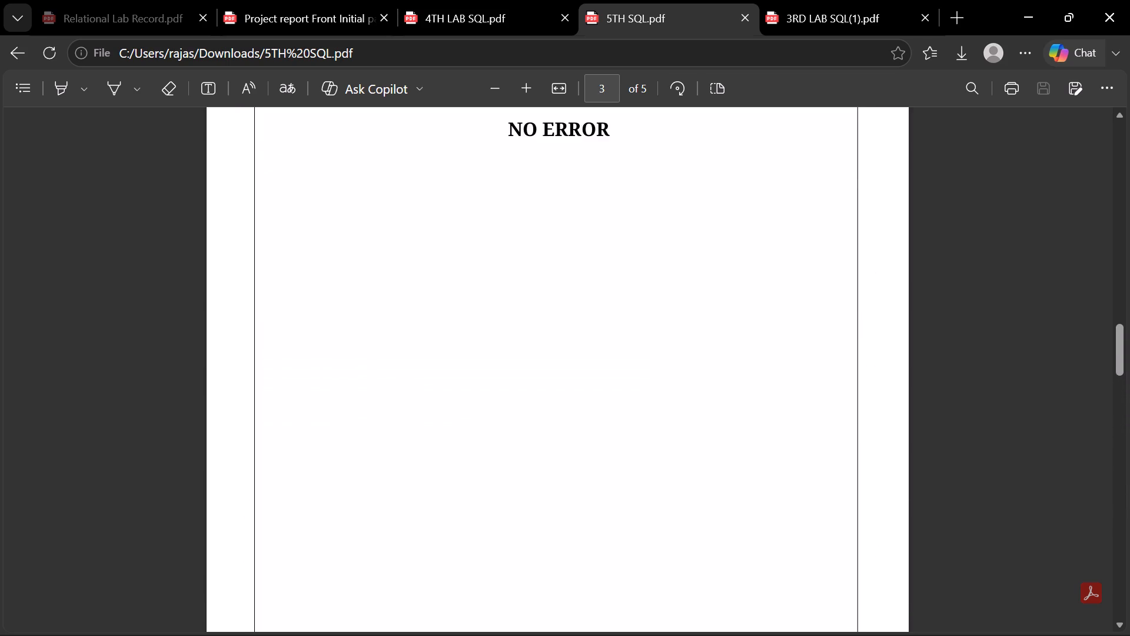
scroll(581, 412, up, 20)
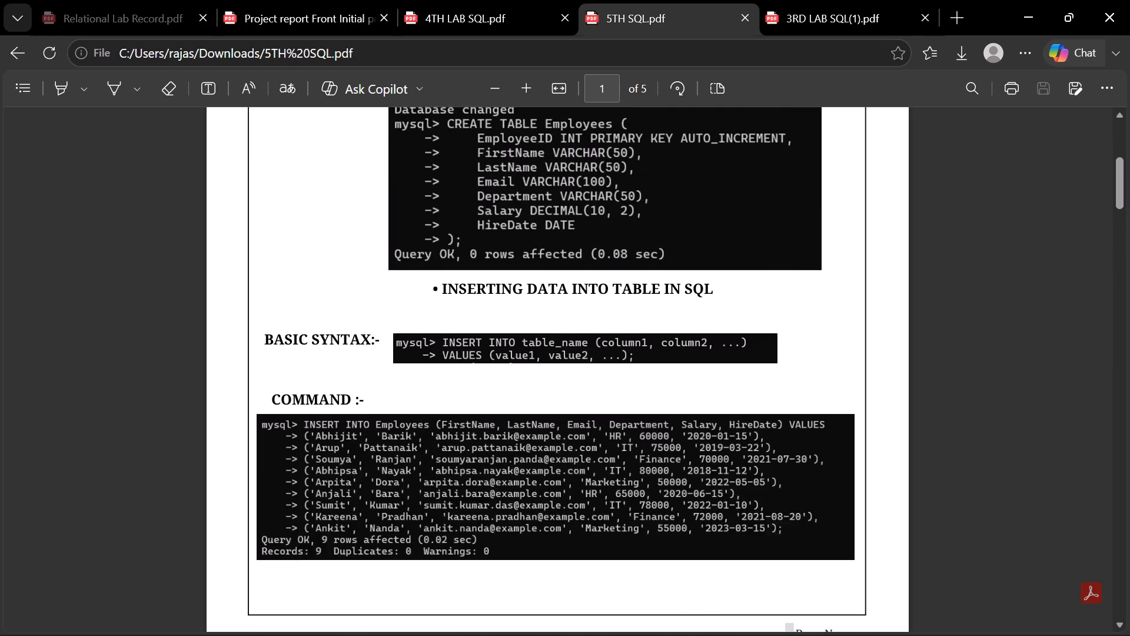
scroll(581, 412, up, 10)
scroll(581, 412, down, 7)
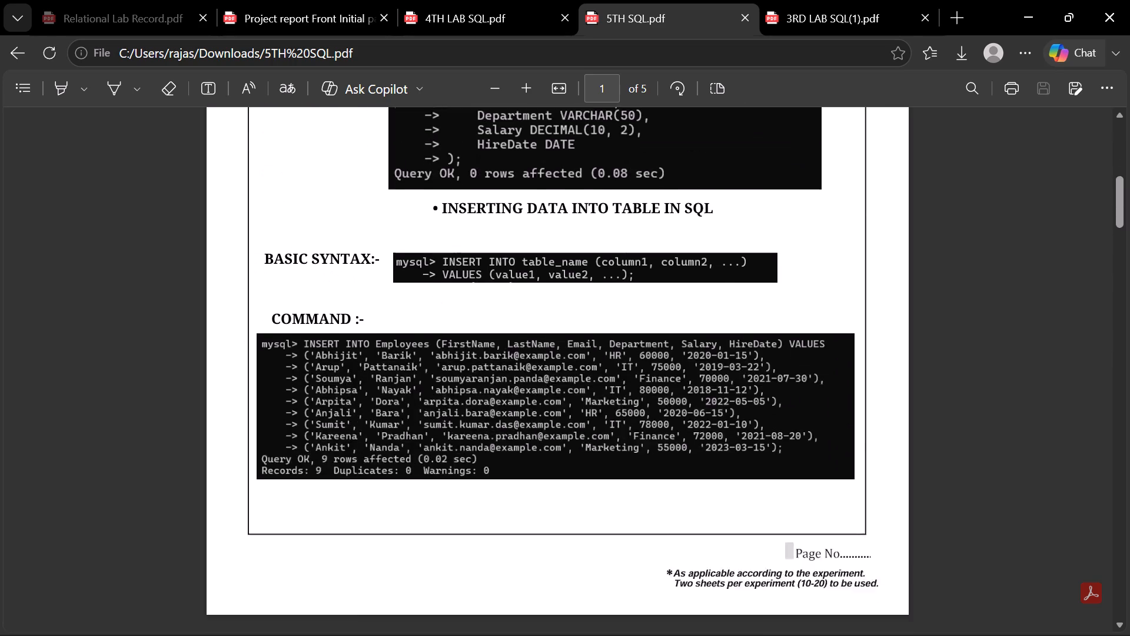
scroll(581, 412, down, 14)
scroll(581, 412, up, 5)
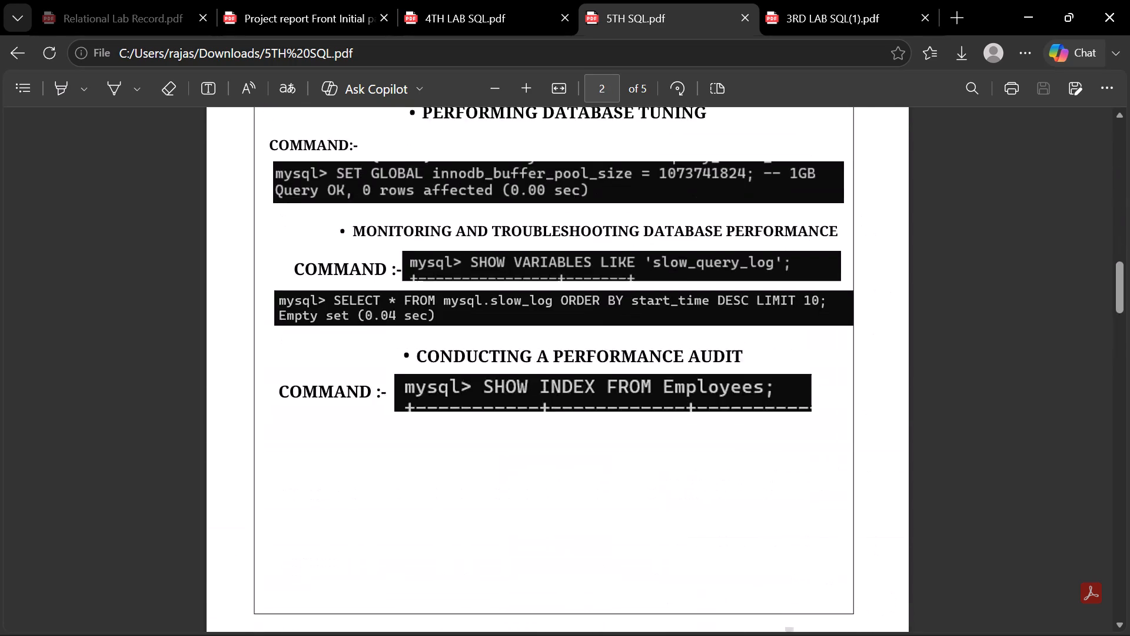
scroll(581, 412, up, 20)
scroll(581, 412, up, 5)
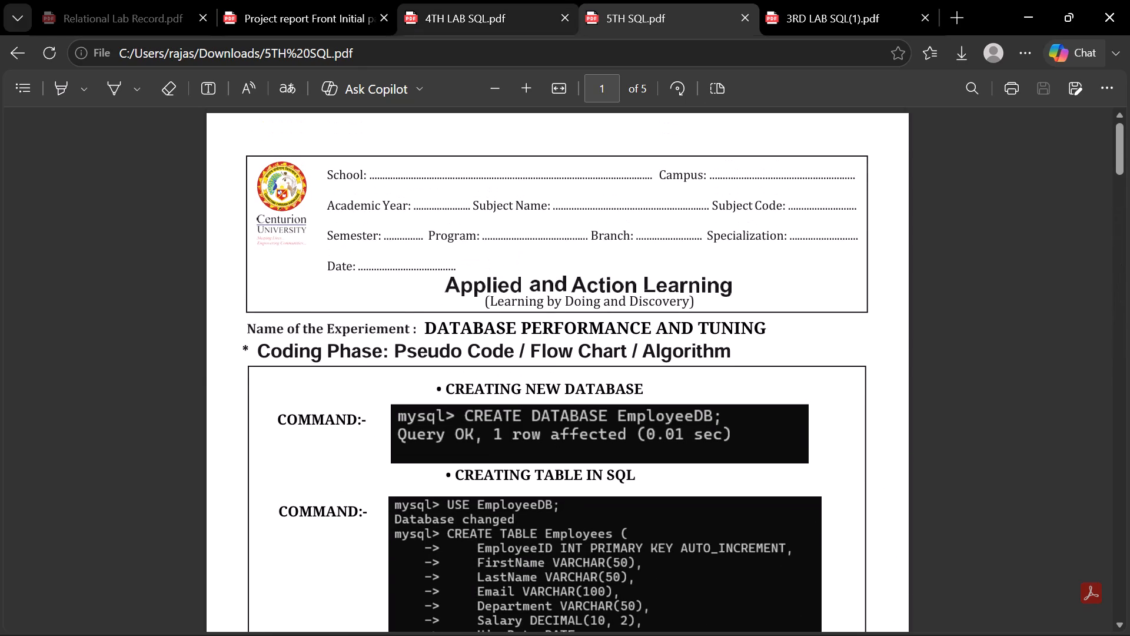
Glance over the first pages of 4TH LAB SQL.pdf, and return to the blank framed page in 3RD LAB SQL(1).pdf.
click(496, 0)
scroll(533, 356, down, 8)
scroll(520, 316, up, 2)
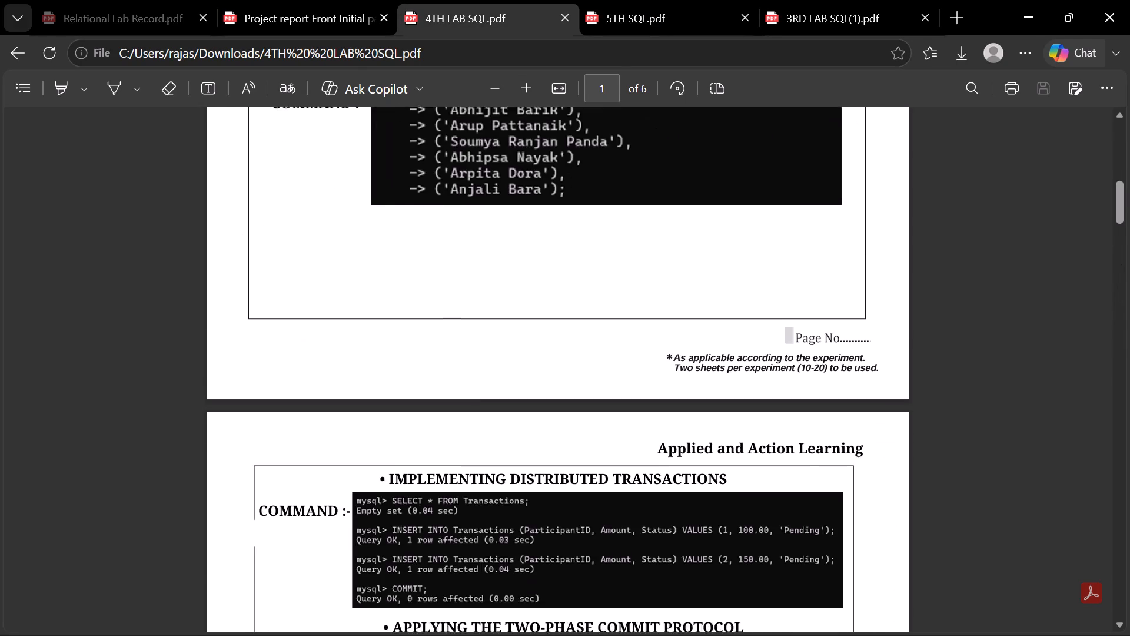
scroll(515, 237, up, 9)
click(629, 0)
click(842, 0)
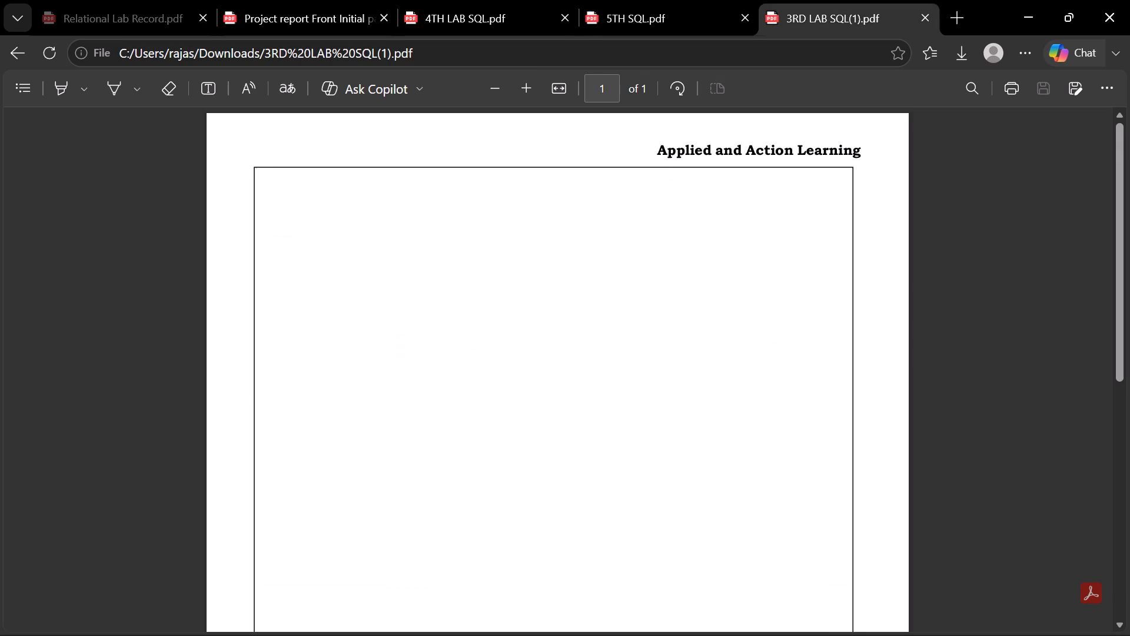
Switch to iLovePDF in Chrome and start a PDF merge with 3RD LAB SQL(1).pdf from Downloads as the first file.
click(694, 619)
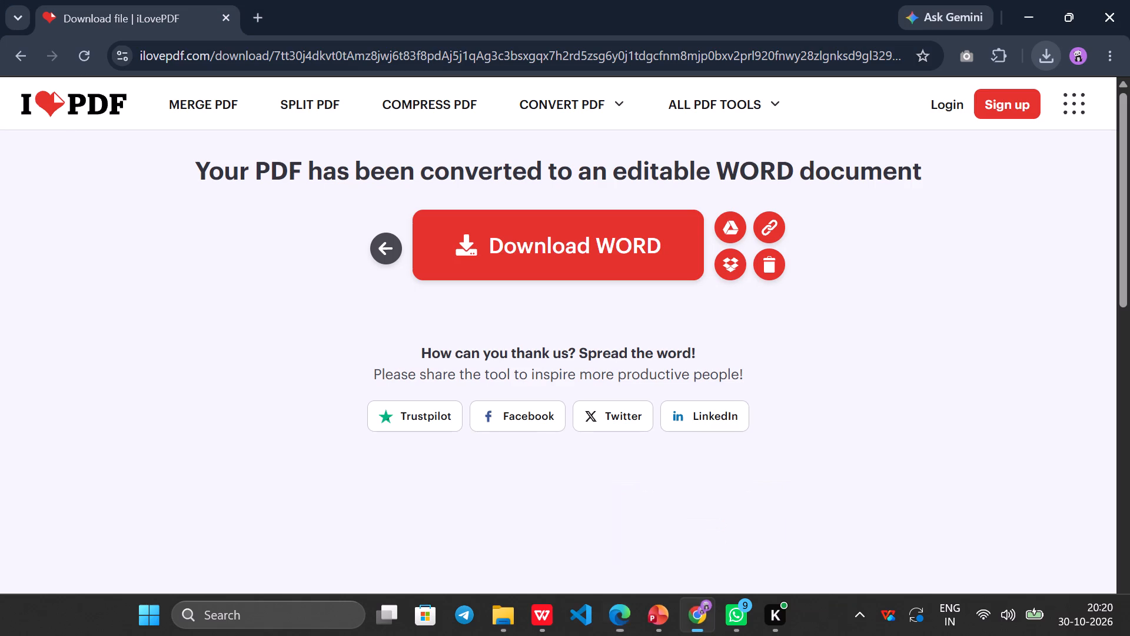
click(190, 106)
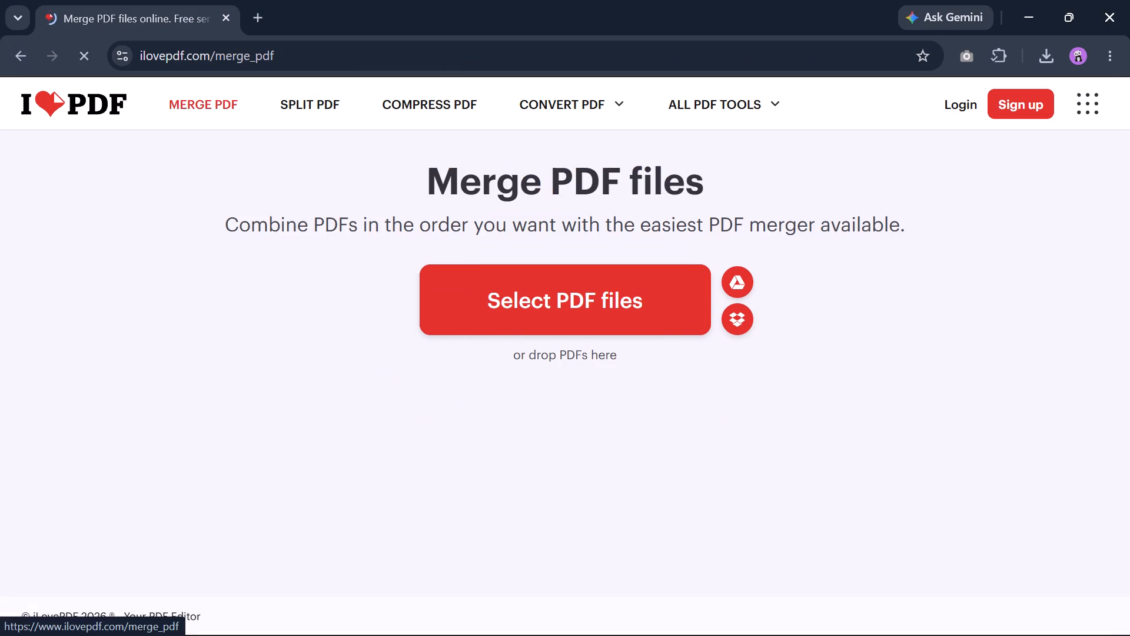
click(486, 315)
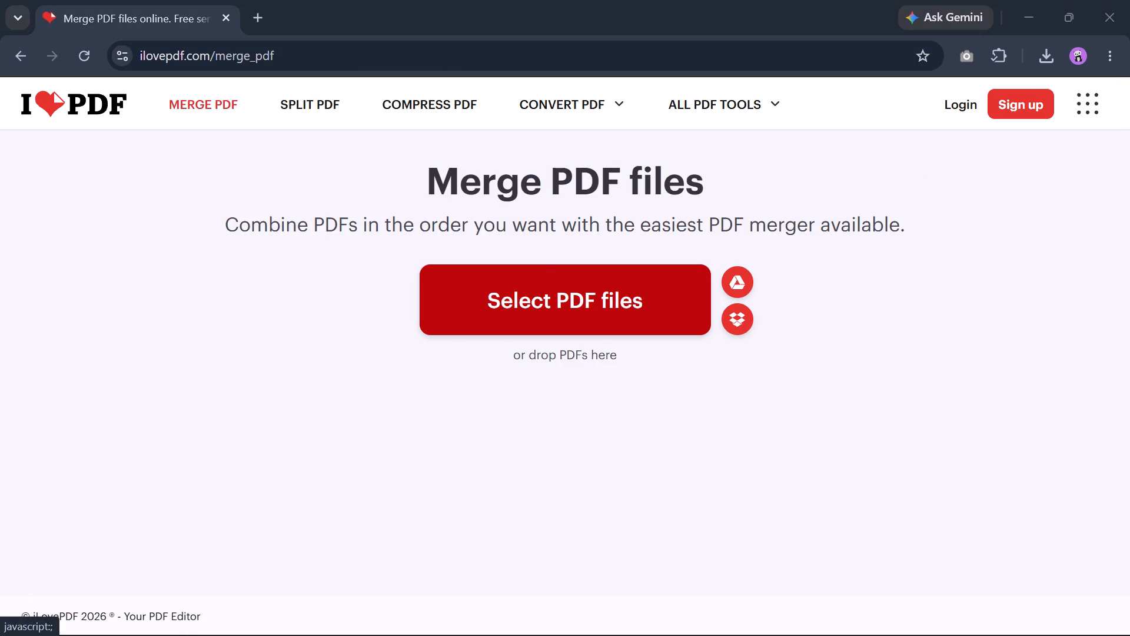
click(206, 191)
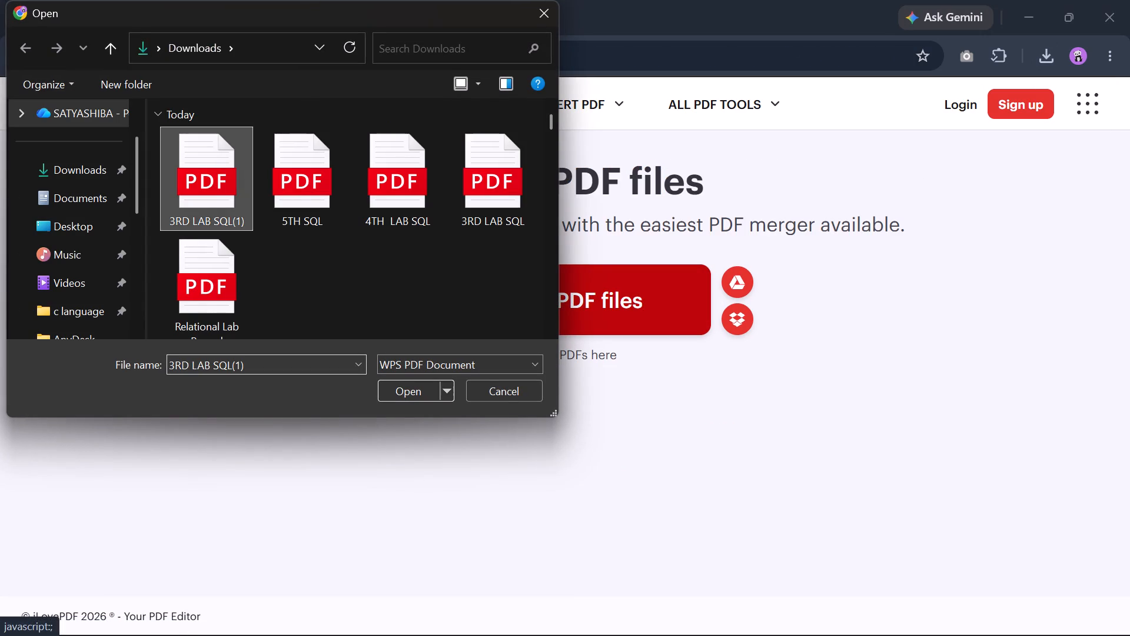
click(403, 386)
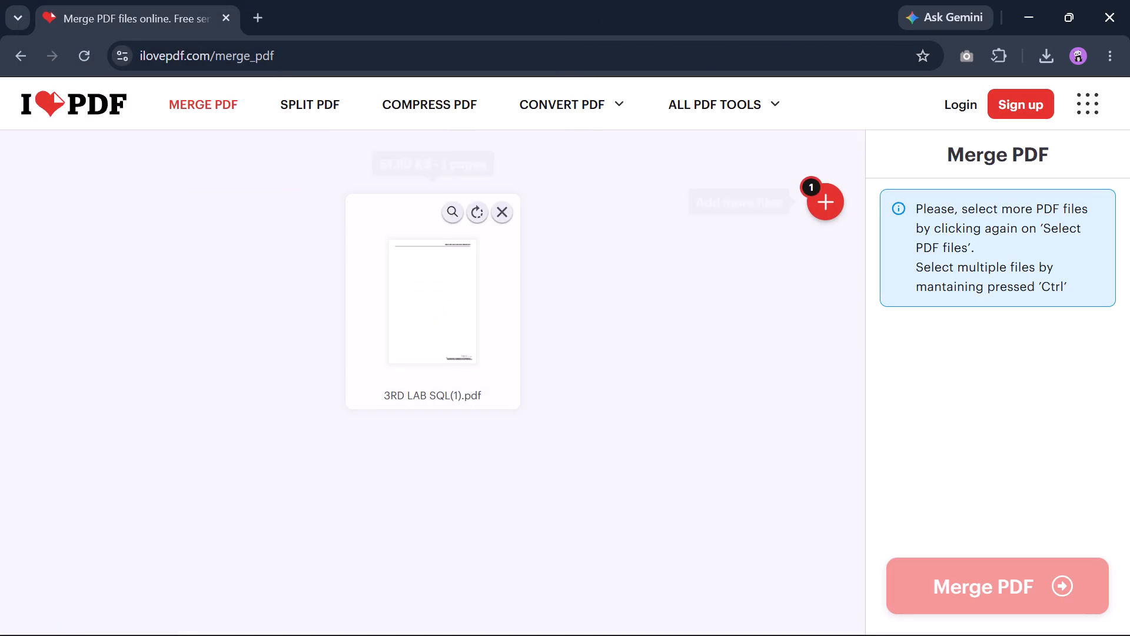
Add 3RD LAB SQL(1).pdf four more times to the merge, for five copies of the blank framed page.
click(830, 199)
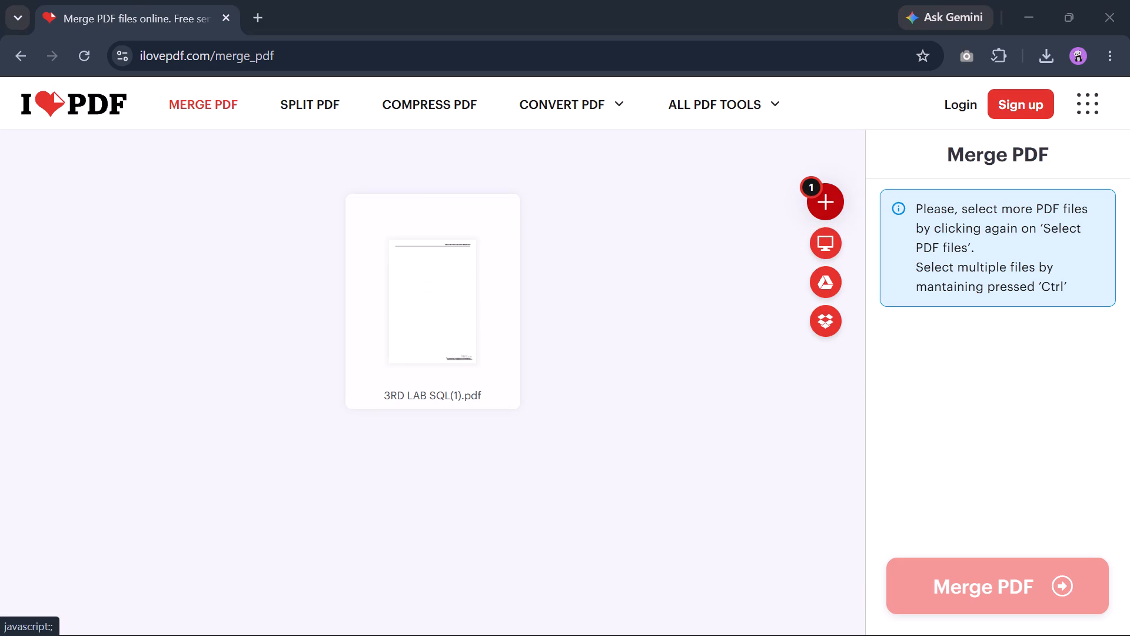
click(224, 187)
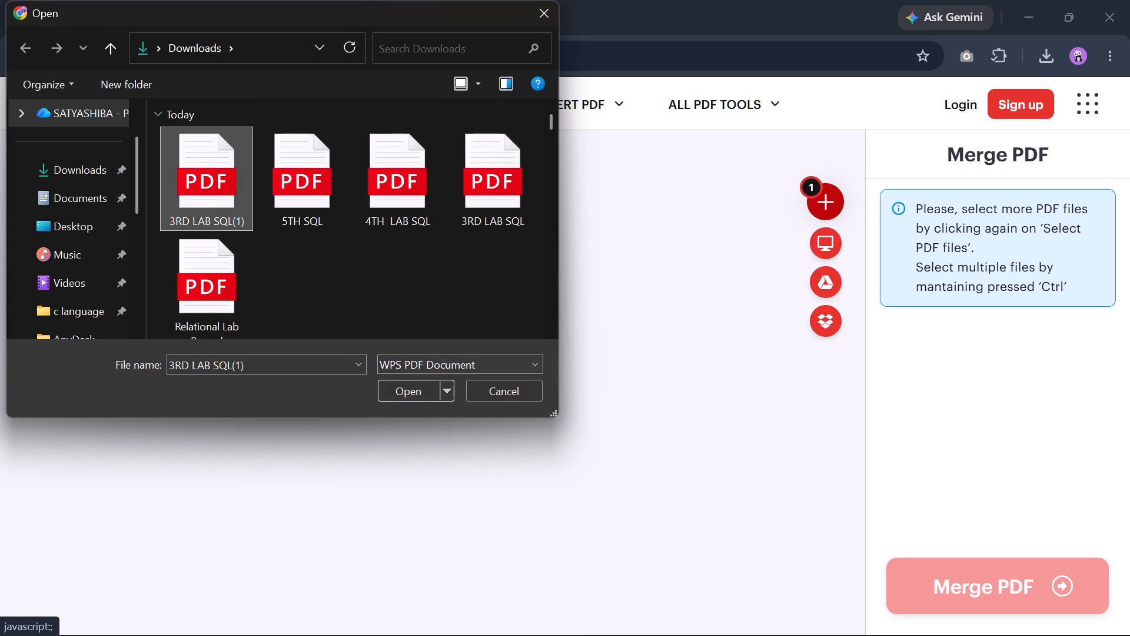
click(423, 394)
click(829, 194)
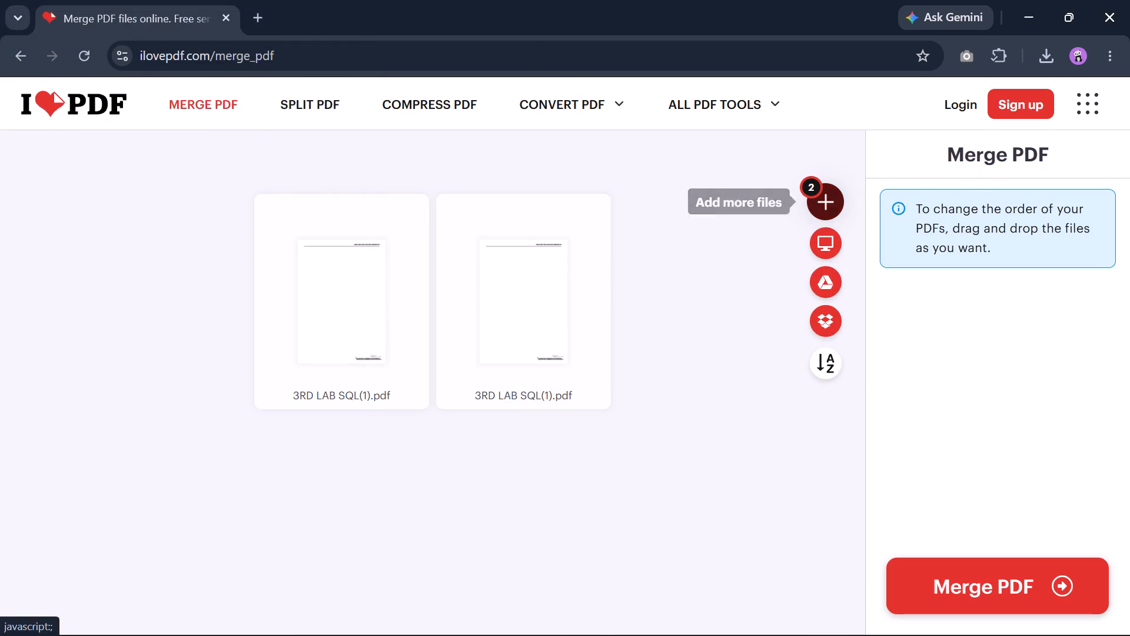
click(205, 170)
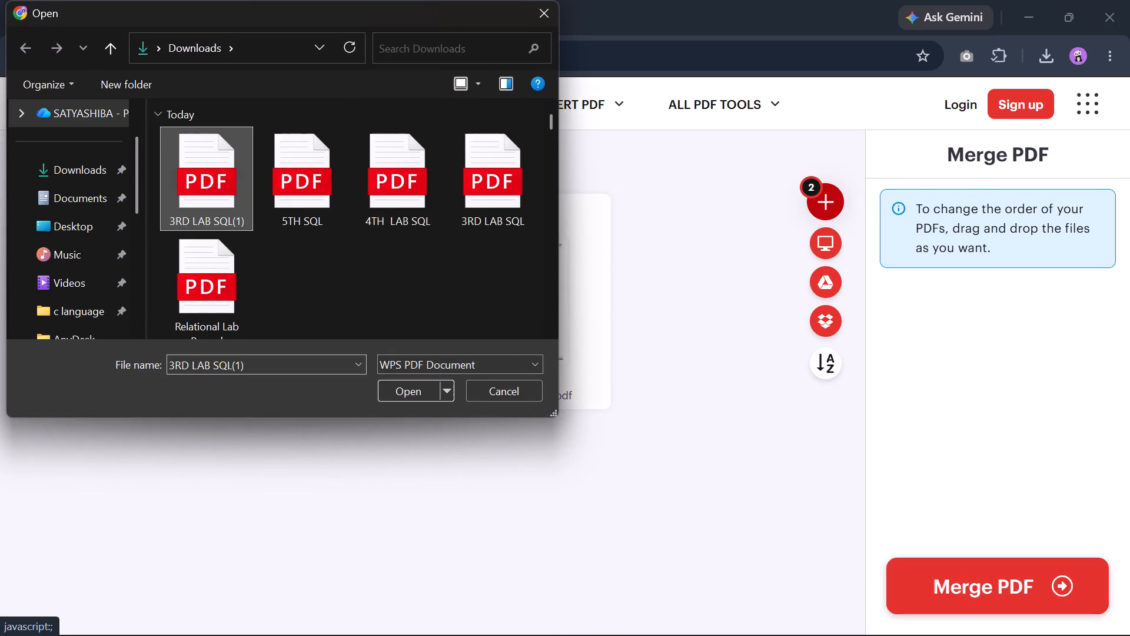
click(408, 390)
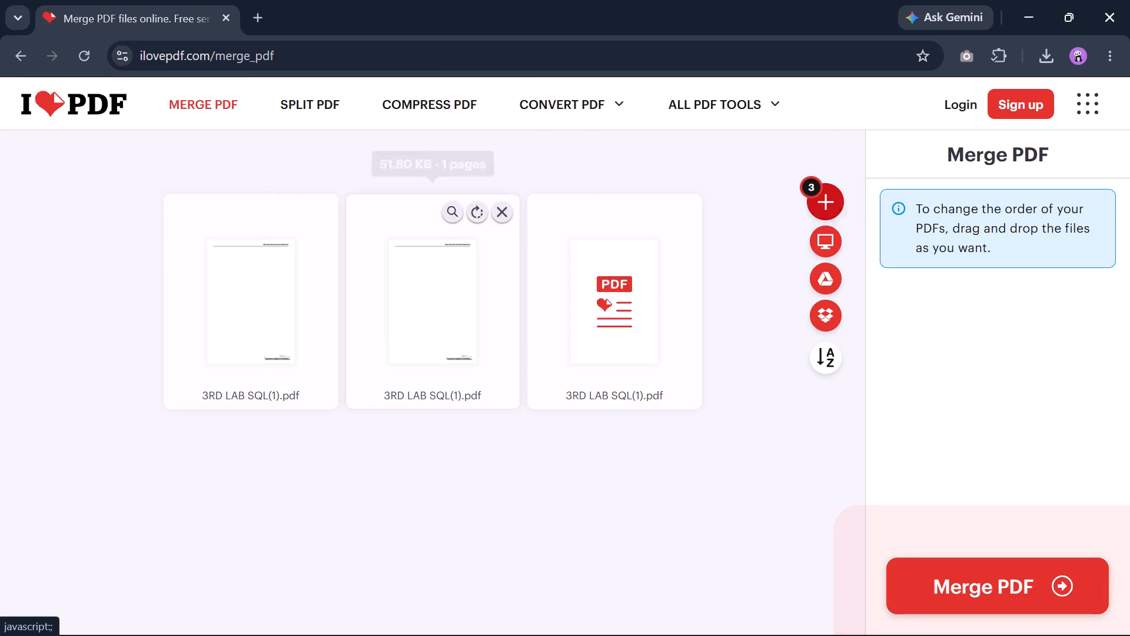
click(834, 196)
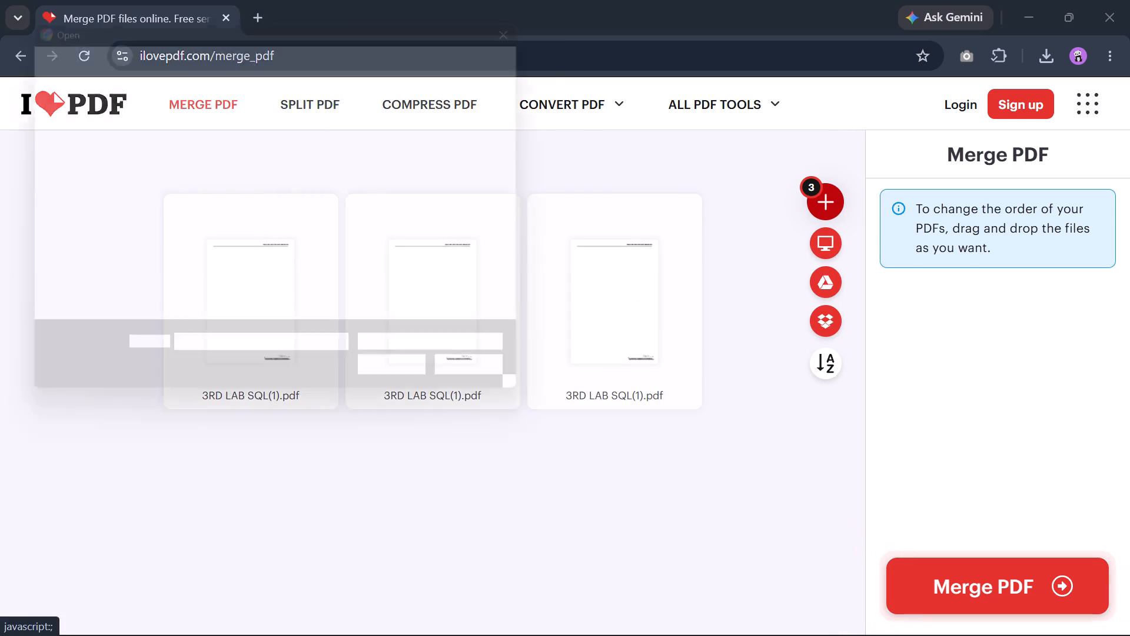
click(188, 175)
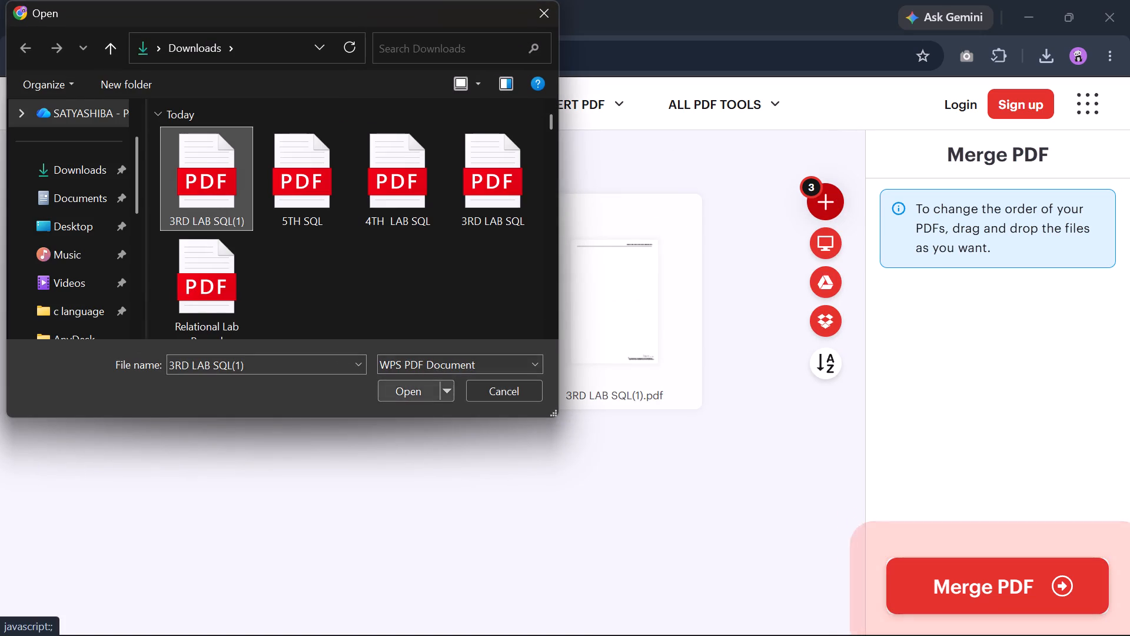
click(406, 390)
click(829, 208)
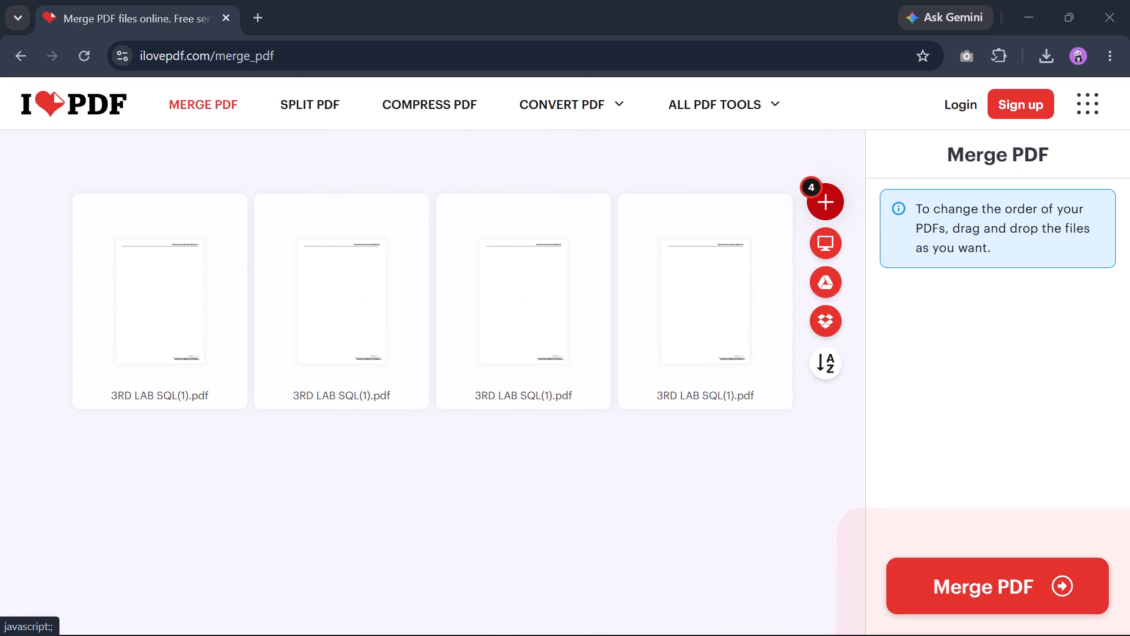
click(215, 183)
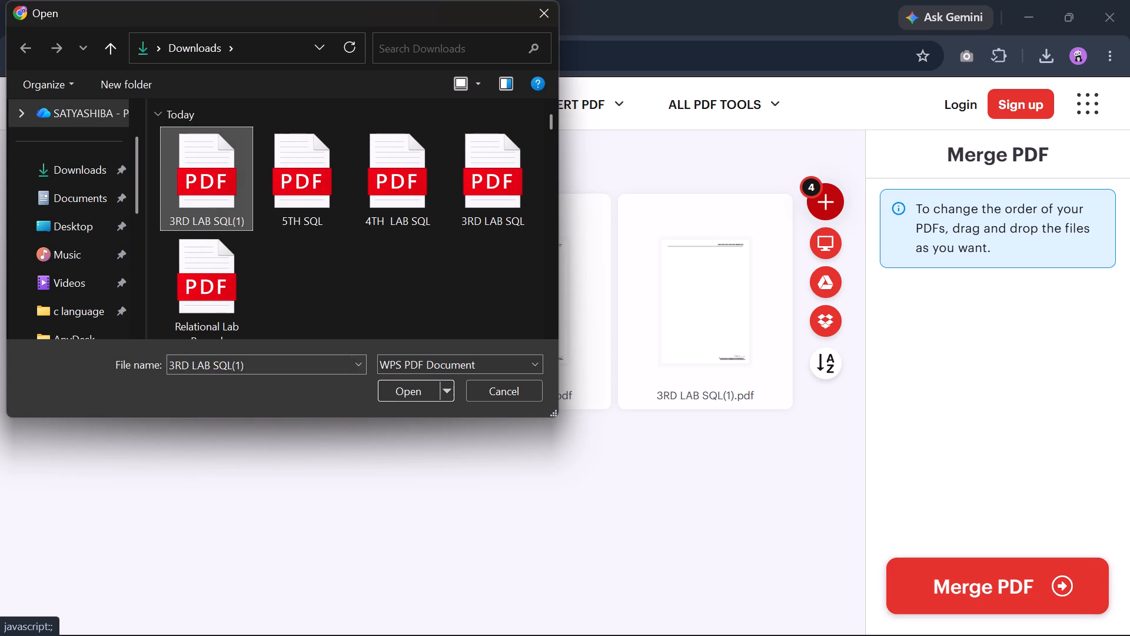
click(395, 386)
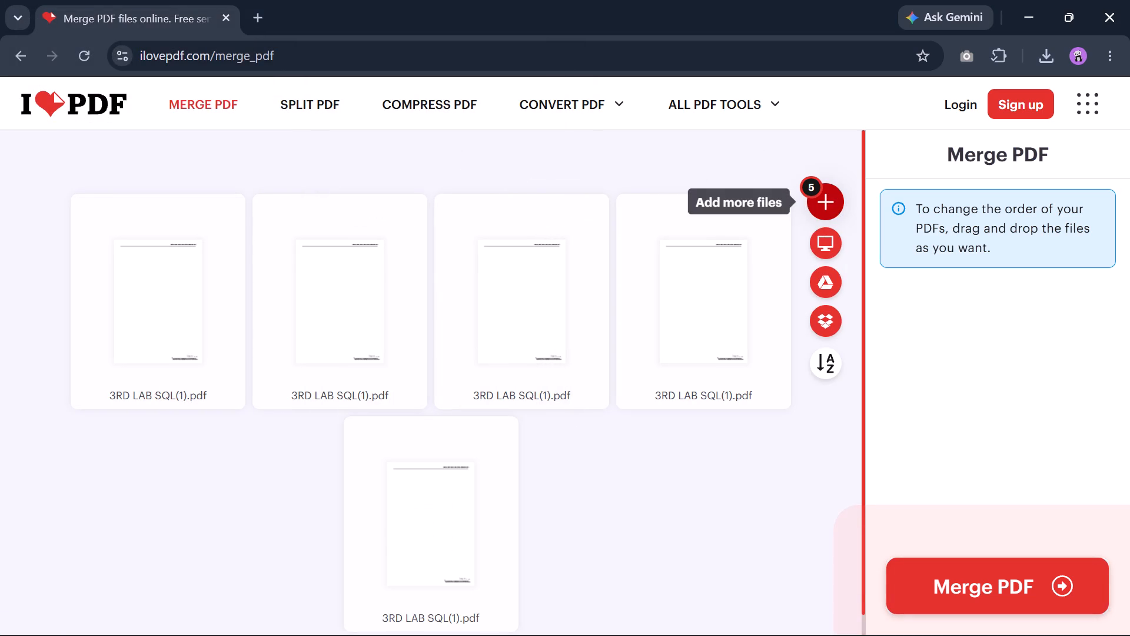
Add three more copies of 3RD LAB SQL(1).pdf to the merge, bringing the set to eight.
click(834, 204)
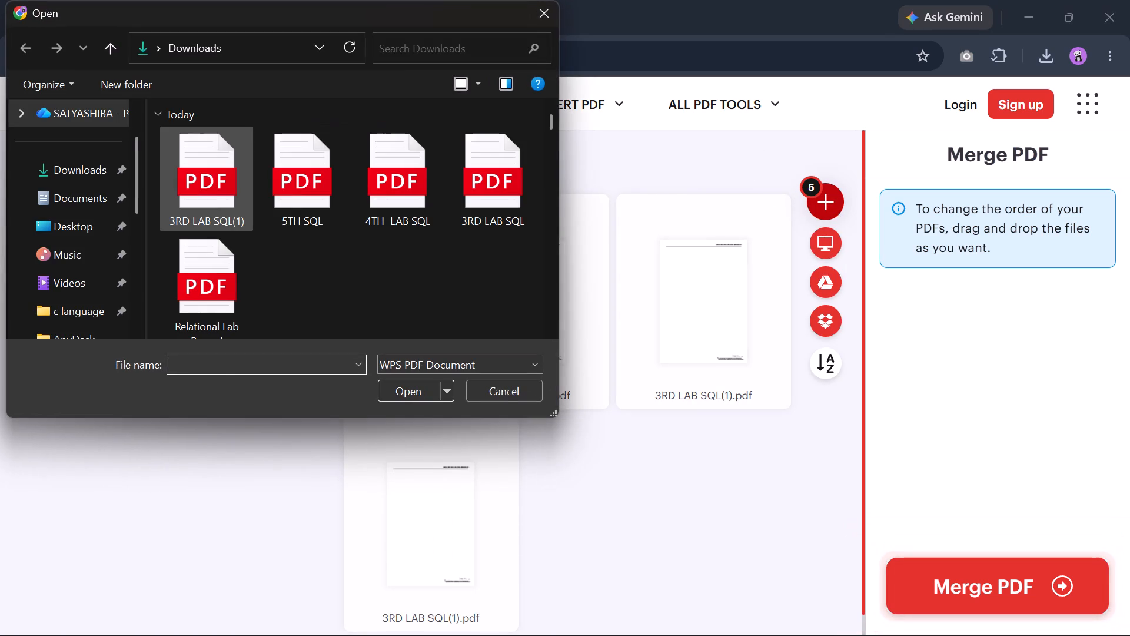
click(195, 187)
click(409, 392)
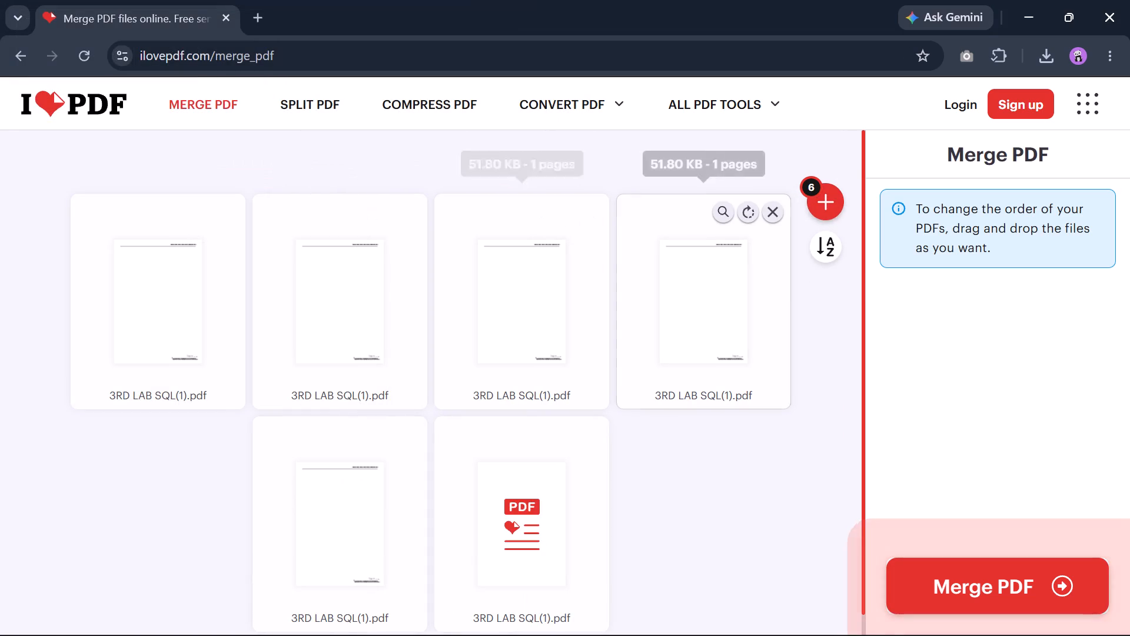
click(815, 205)
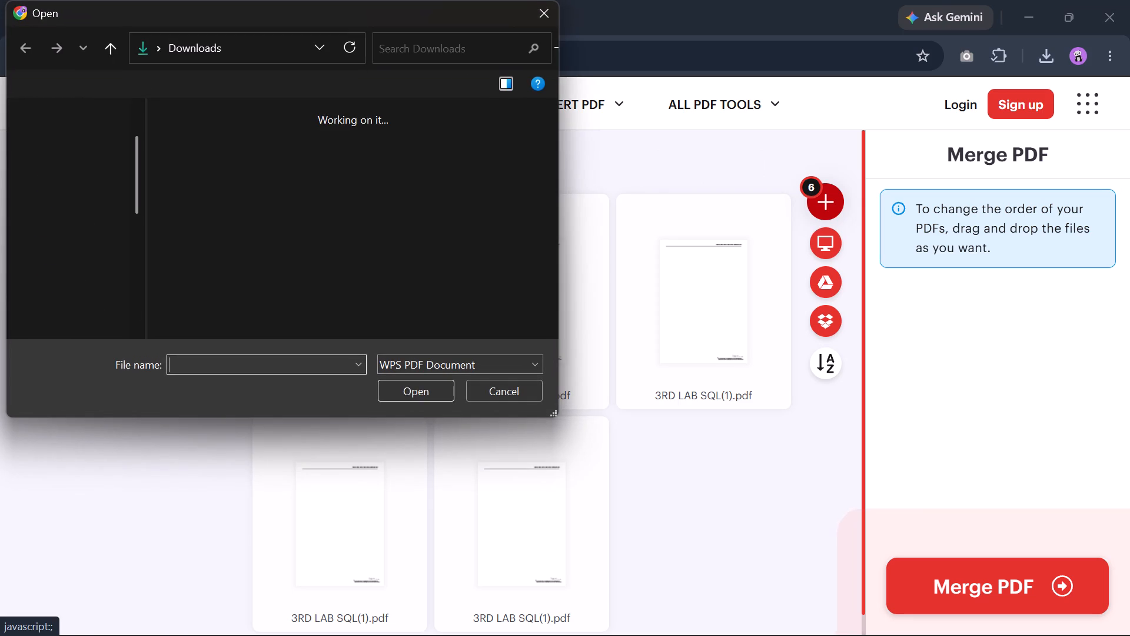
click(214, 180)
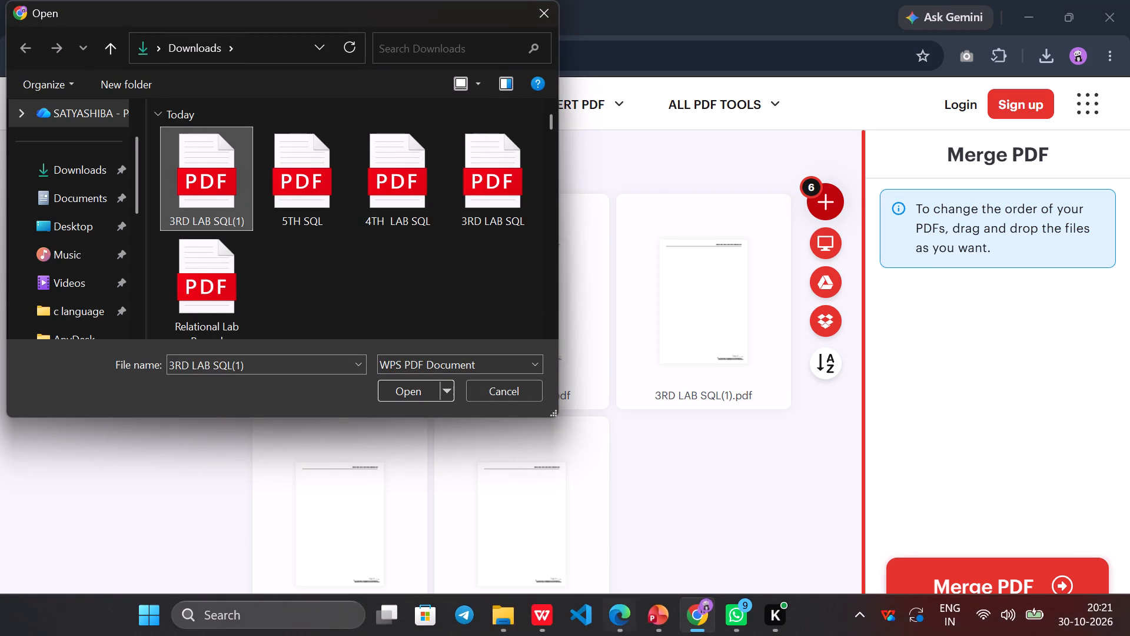
click(391, 395)
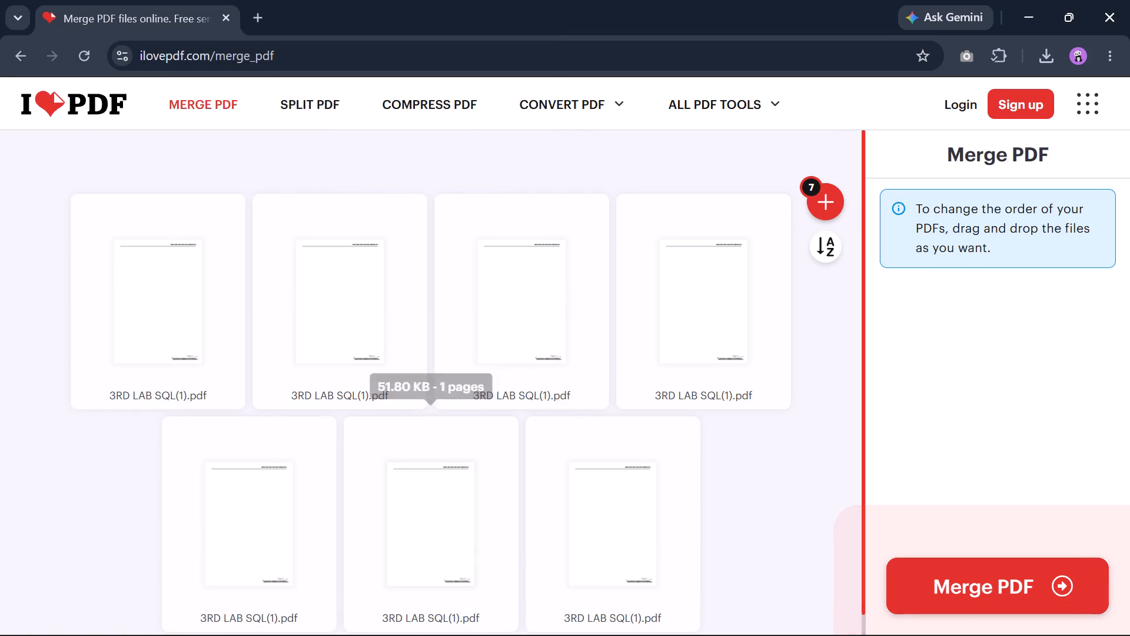
click(832, 203)
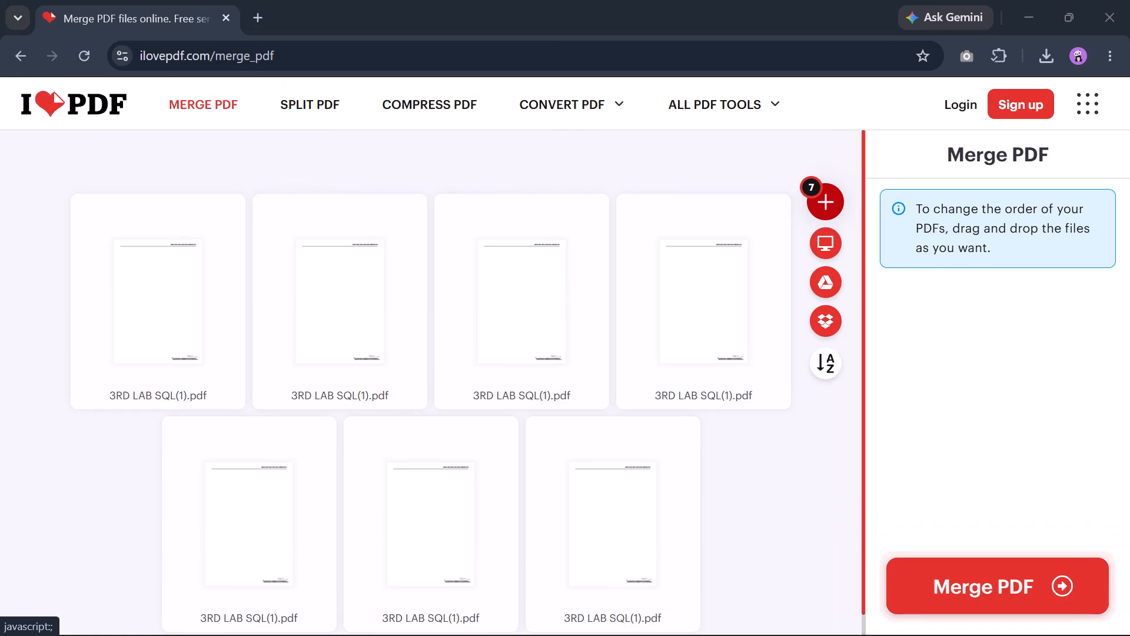
click(211, 185)
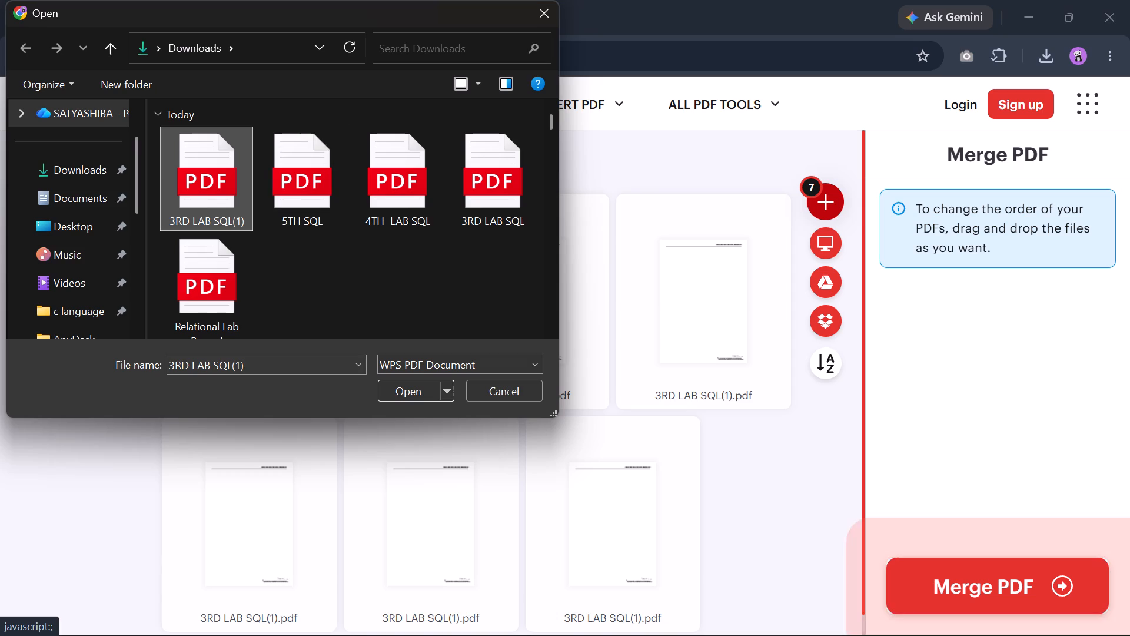
click(400, 389)
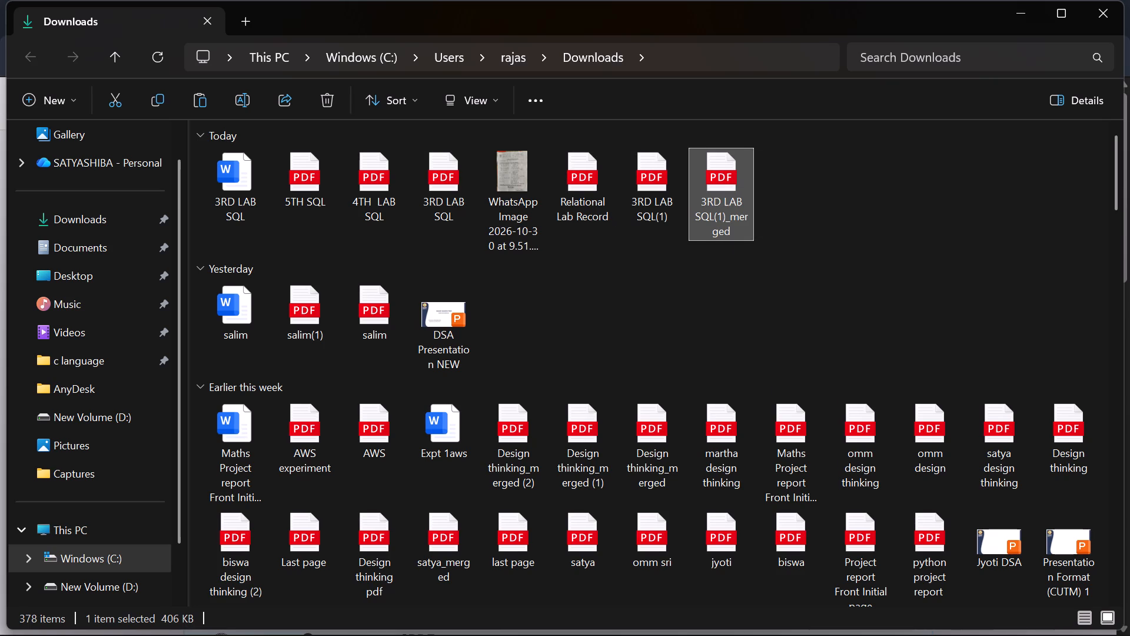
click(723, 171)
double_click(723, 171)
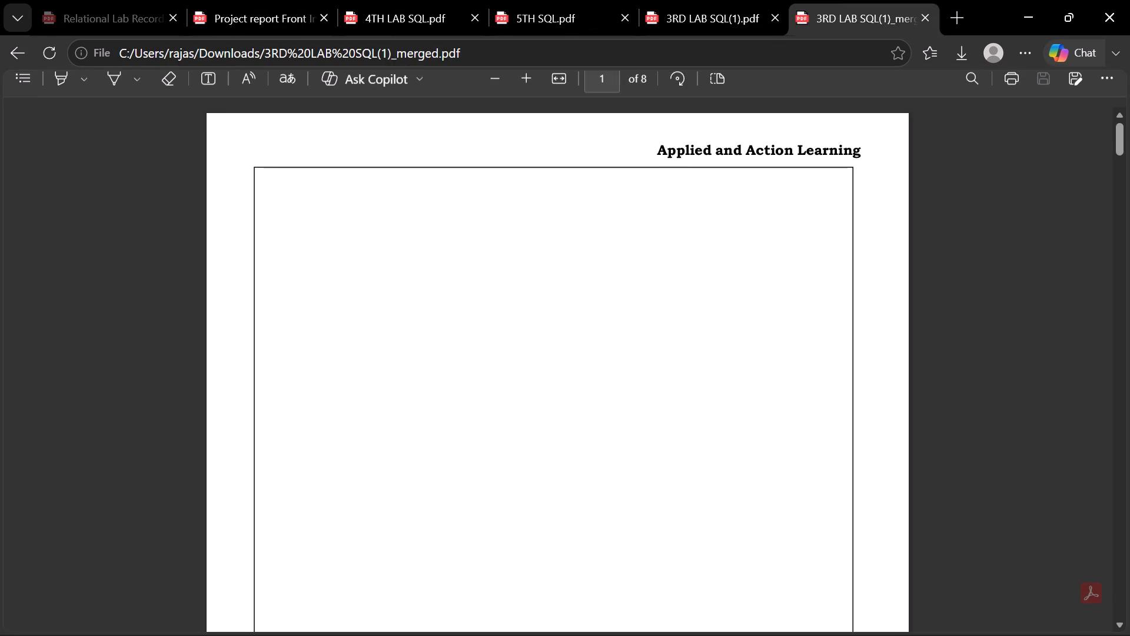
scroll(735, 169, down, 20)
scroll(735, 169, down, 19)
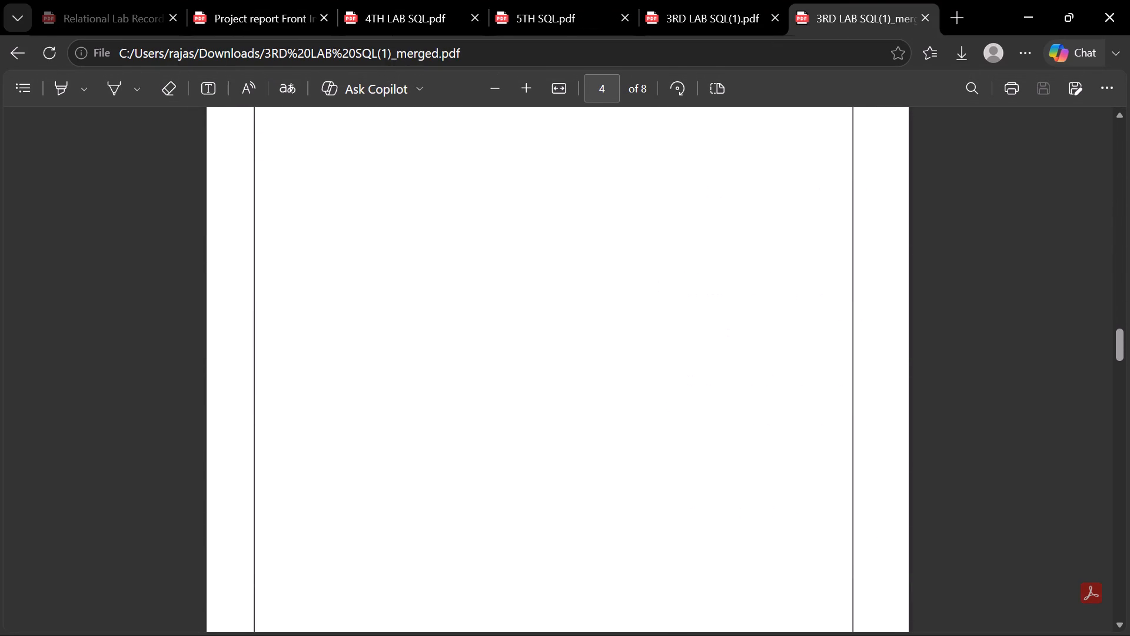
scroll(749, 168, down, 20)
scroll(749, 168, down, 13)
scroll(744, 191, up, 1)
scroll(746, 188, down, 4)
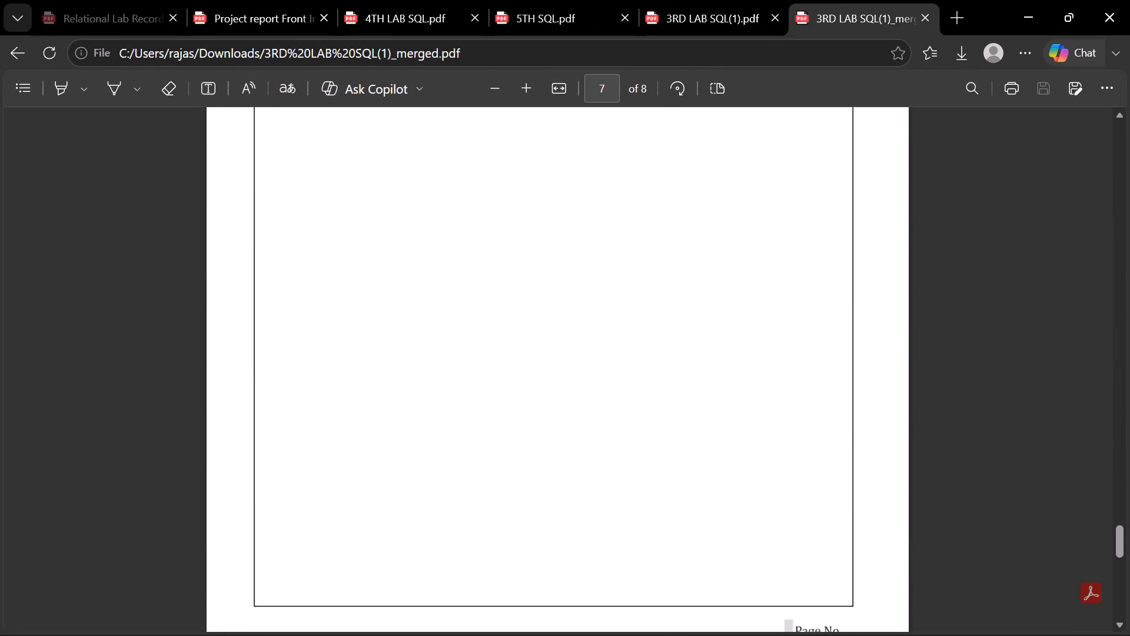
scroll(752, 185, down, 20)
scroll(752, 185, down, 6)
scroll(765, 183, up, 15)
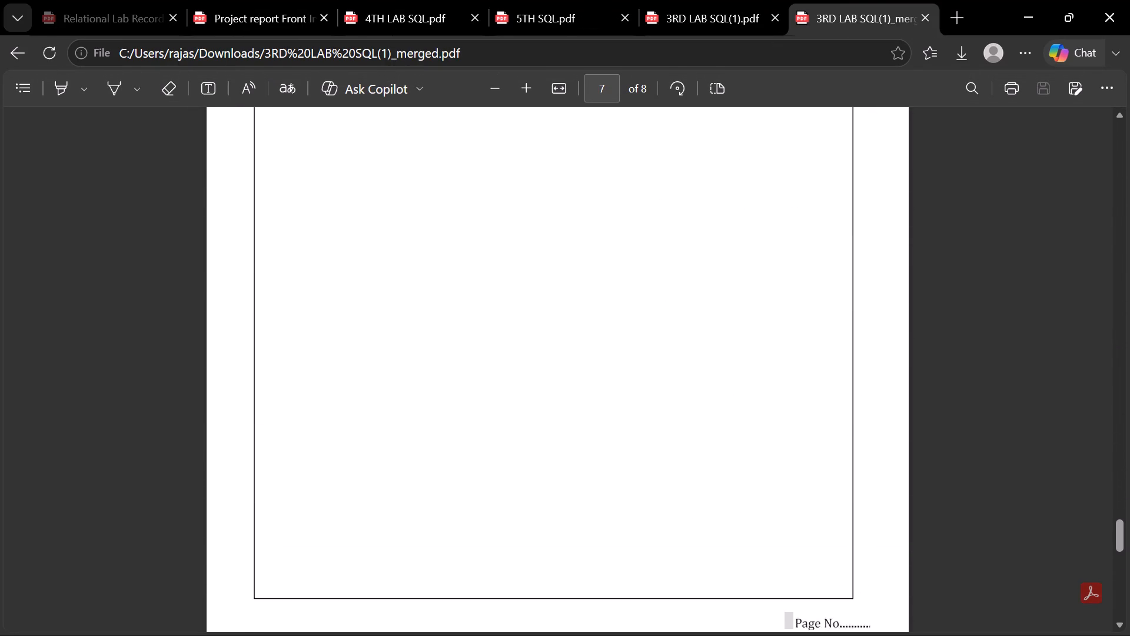
scroll(761, 180, up, 20)
scroll(761, 180, up, 4)
scroll(757, 174, down, 1)
scroll(757, 174, up, 15)
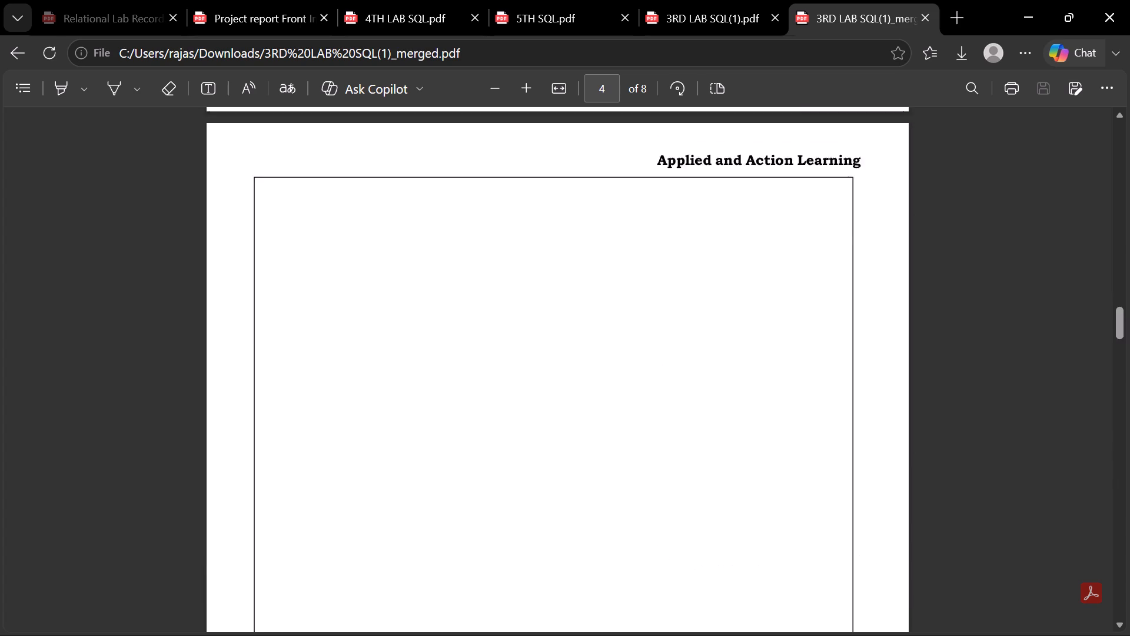
scroll(757, 174, up, 20)
scroll(757, 174, up, 19)
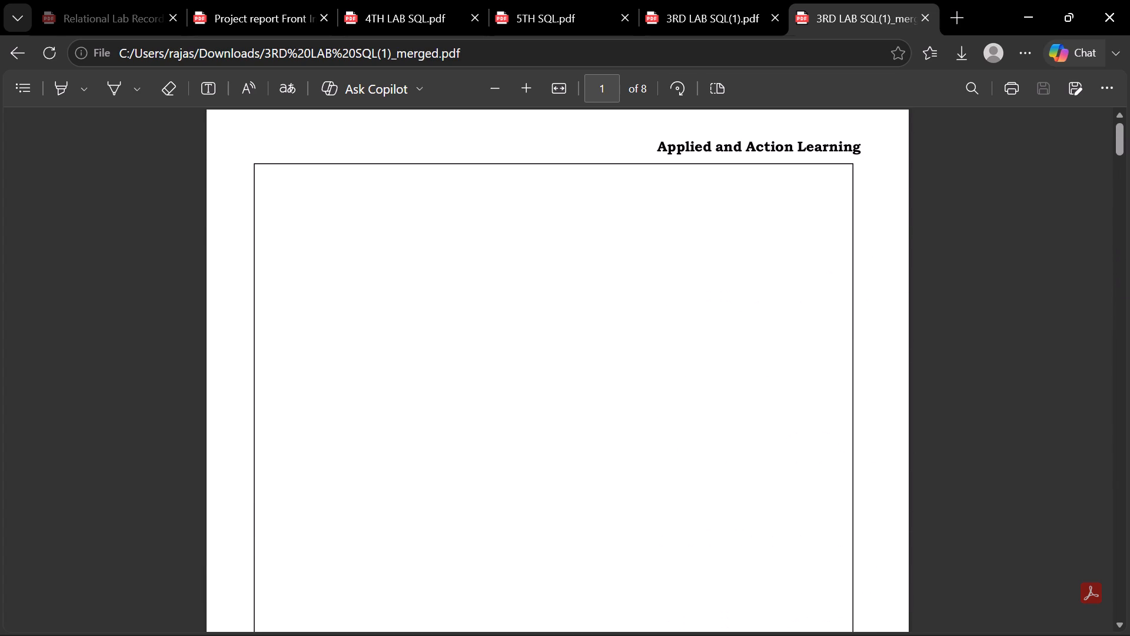
scroll(757, 174, up, 5)
click(1038, 9)
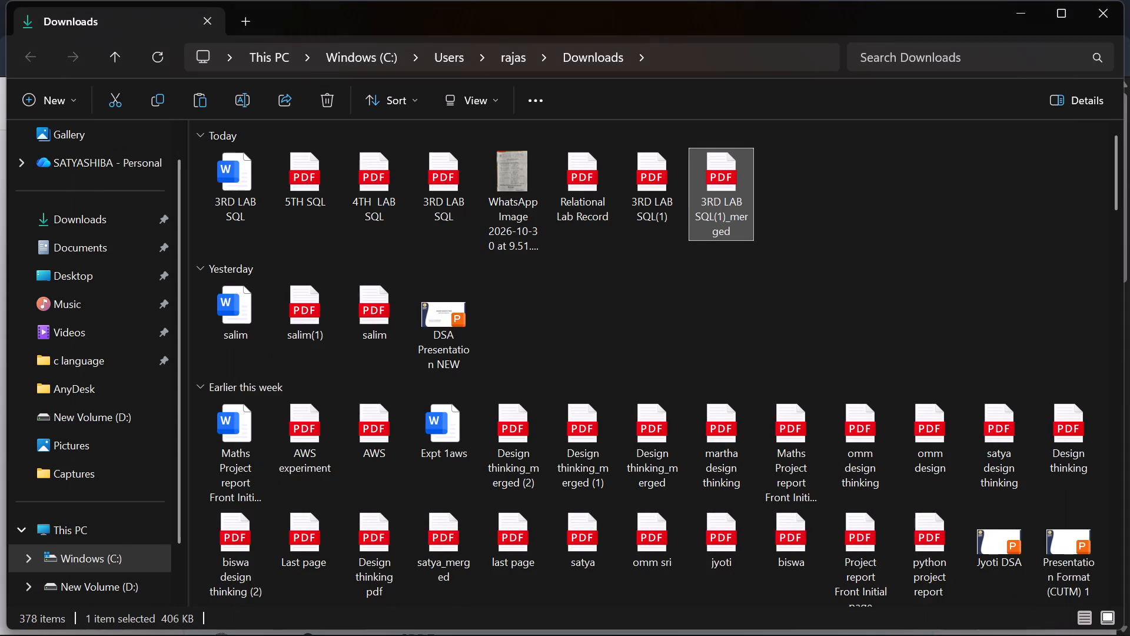
Open 5TH SQL.pdf from Downloads and look through it for the page where the testing phase starts.
double_click(317, 177)
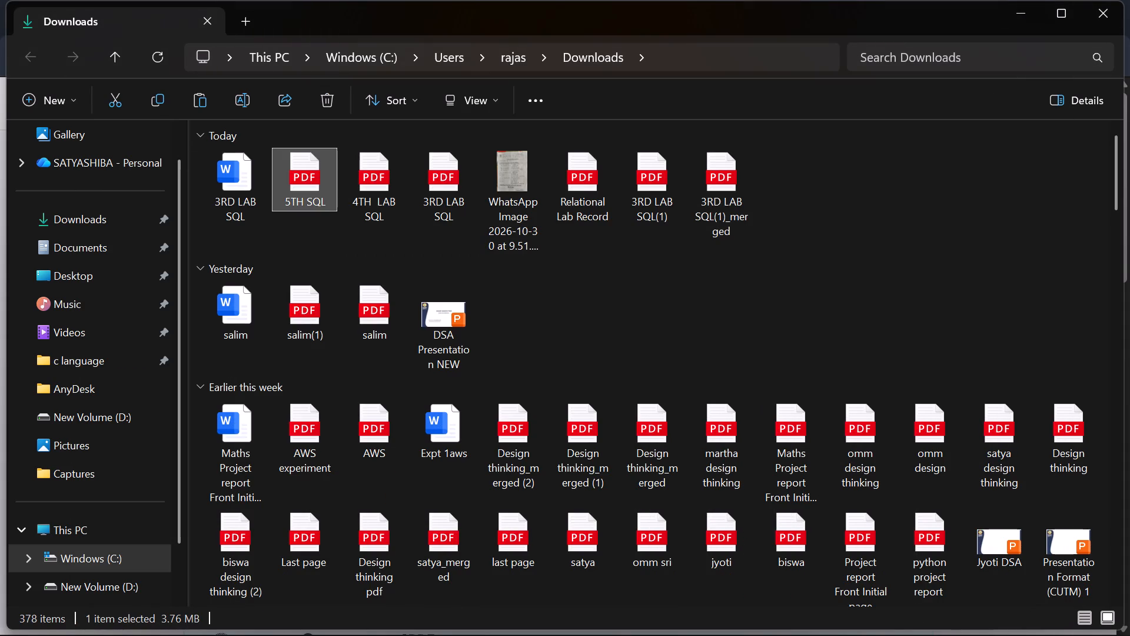
double_click(316, 177)
double_click(314, 177)
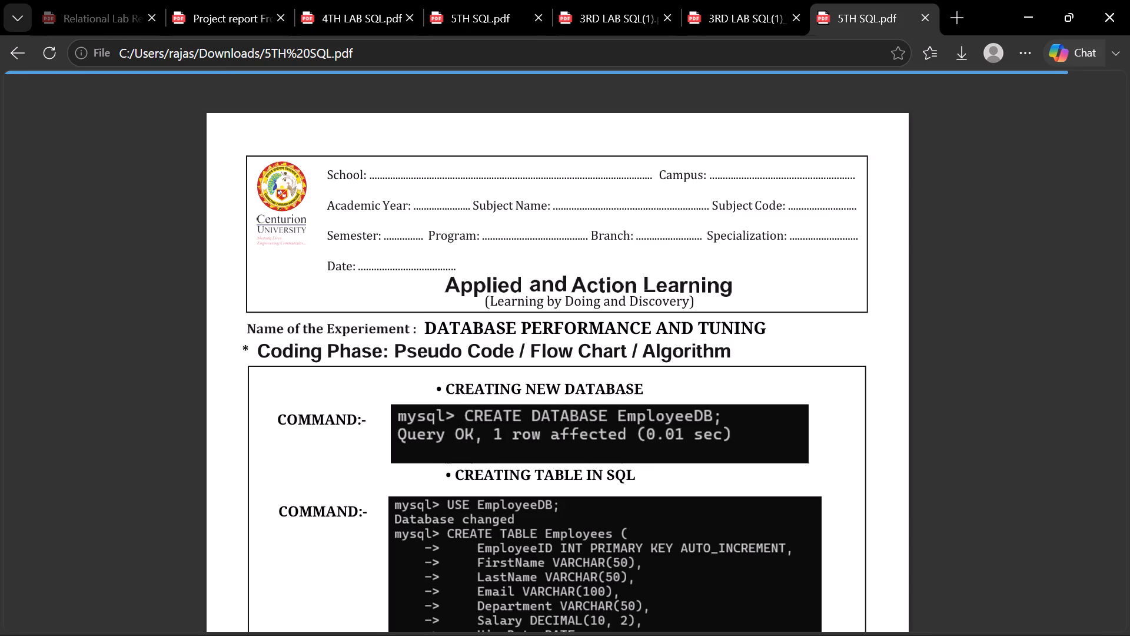
scroll(663, 183, down, 6)
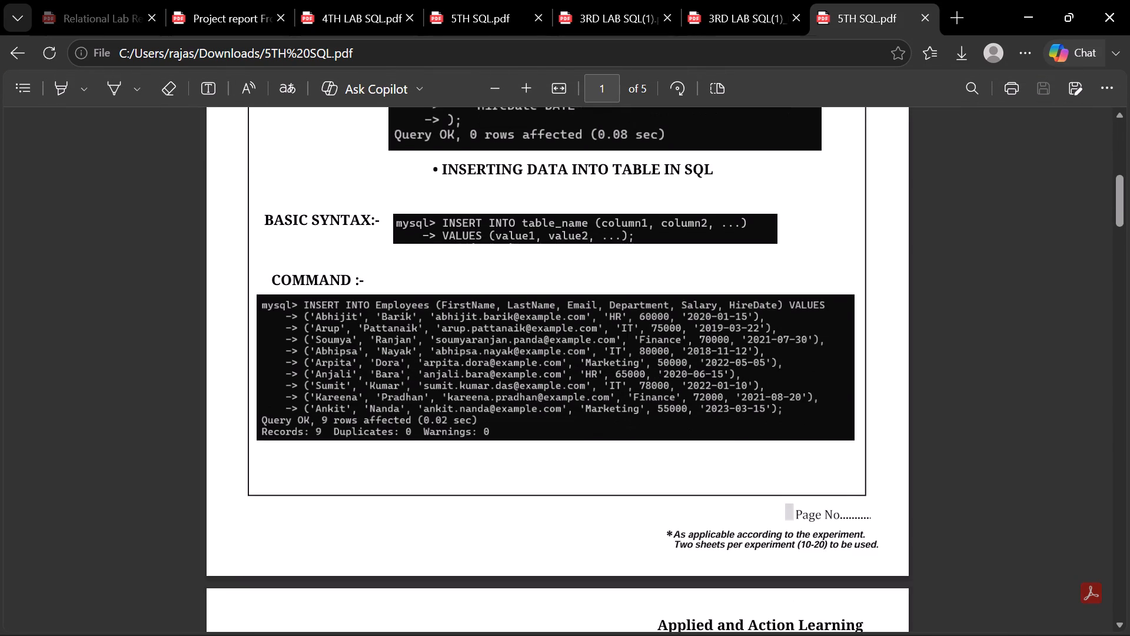
scroll(665, 183, down, 19)
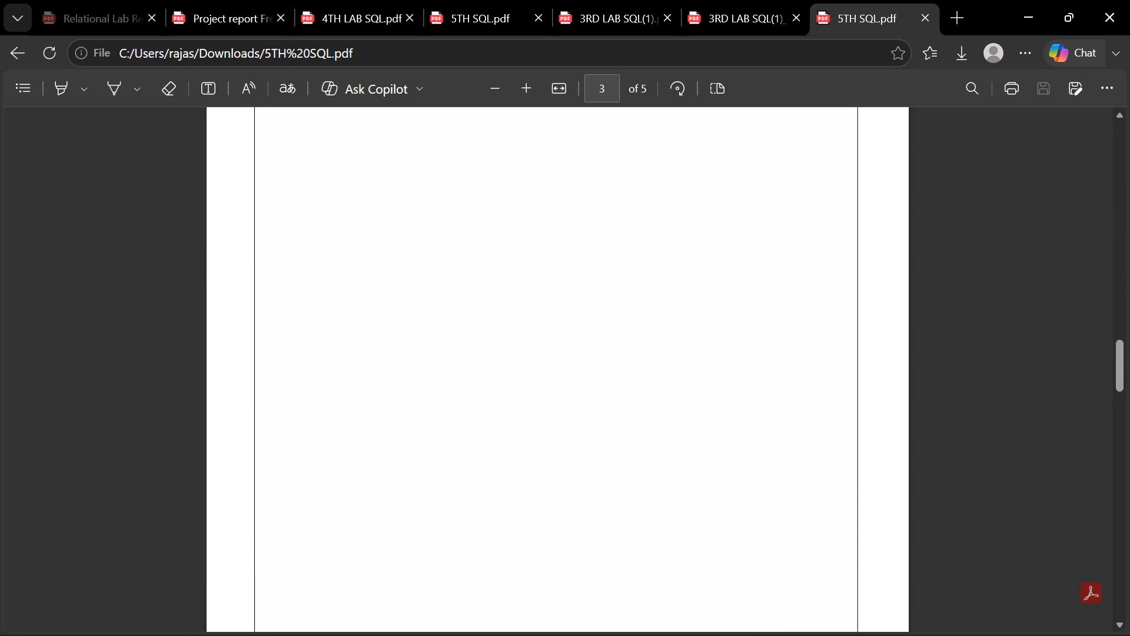
scroll(672, 181, up, 3)
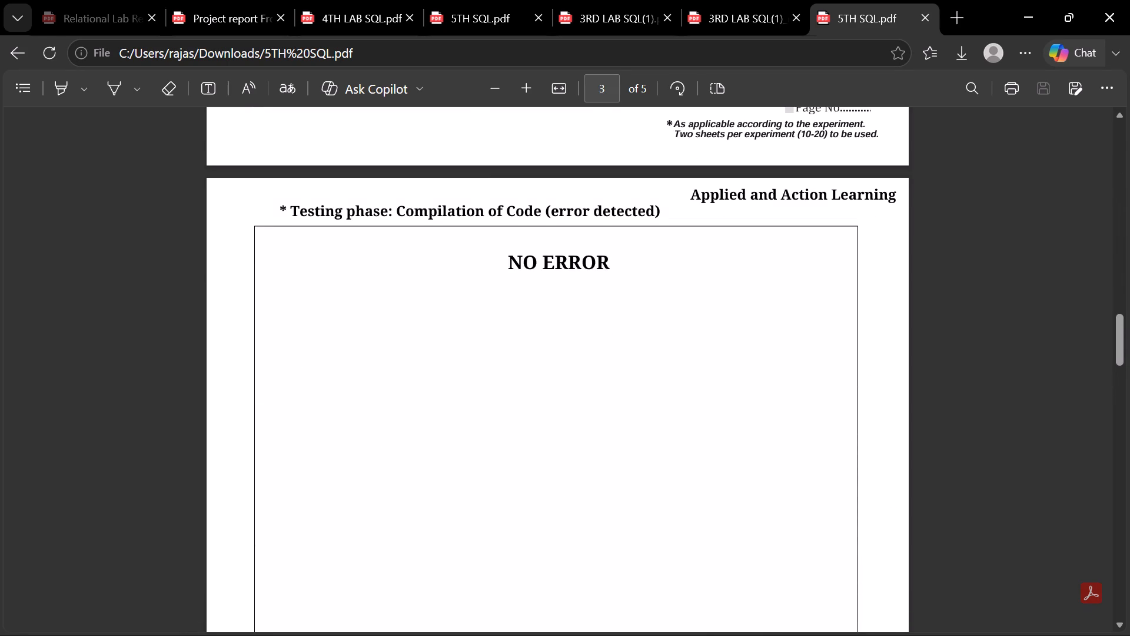
Set up a print of 5TH SQL.pdf to PDF limited to pages 3-5, and check the preview.
click(999, 92)
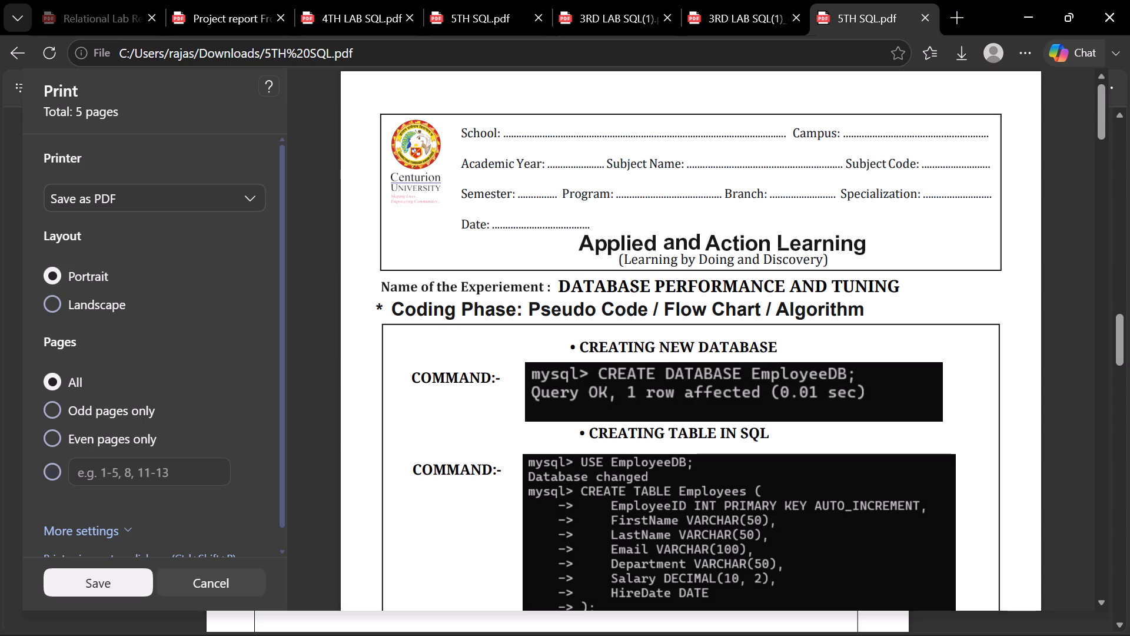
click(54, 471)
click(125, 479)
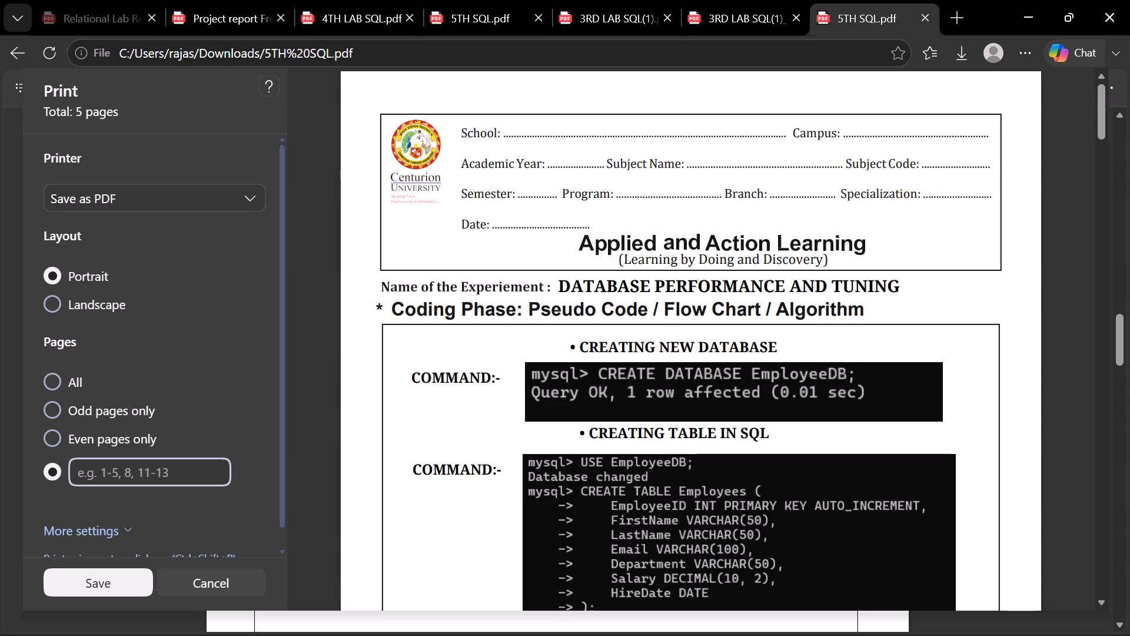
key(3)
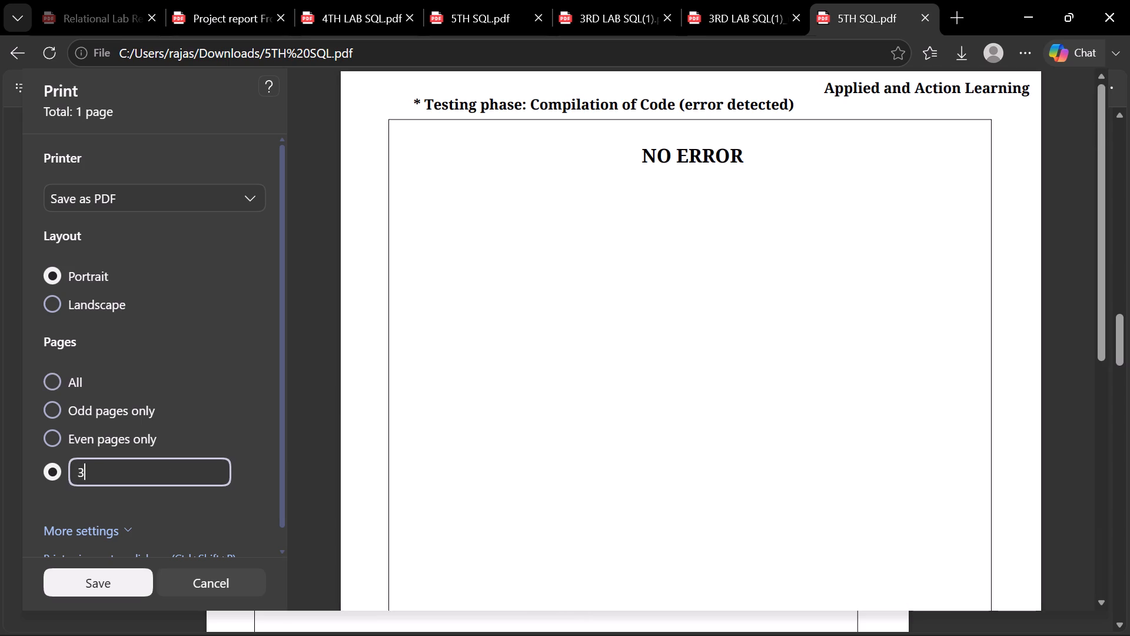
text(-5)
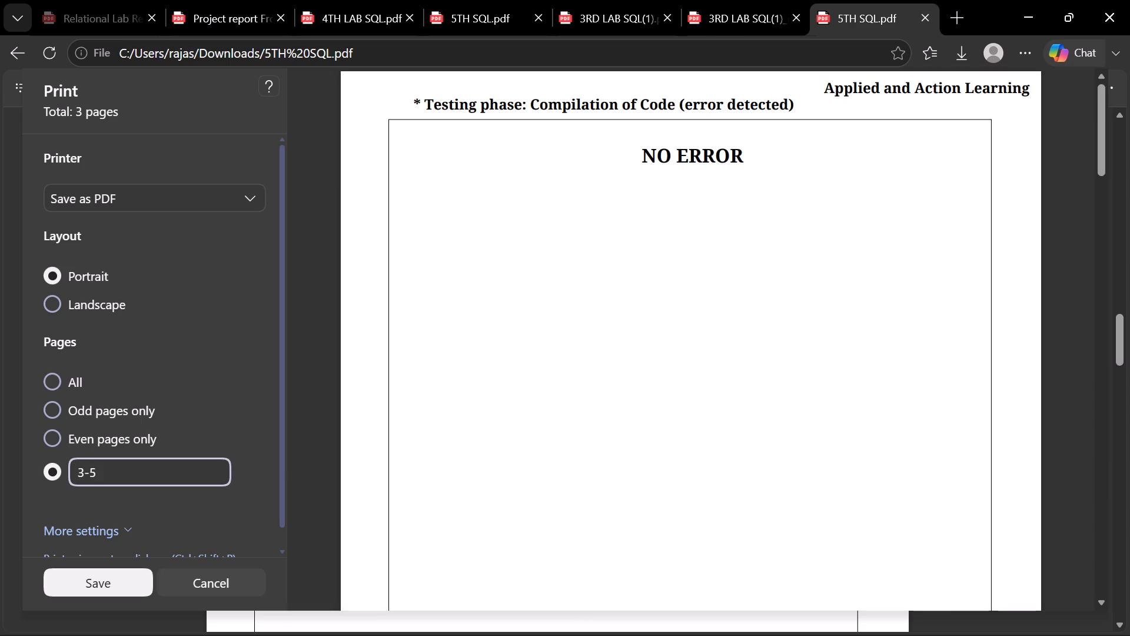
scroll(773, 347, down, 20)
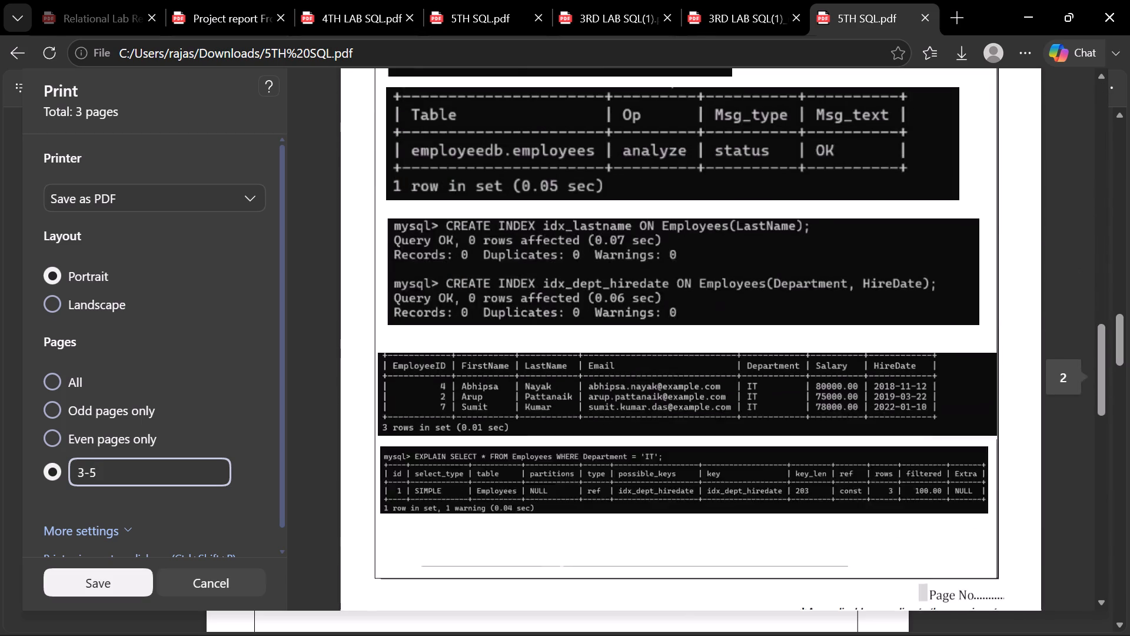
scroll(773, 347, down, 19)
scroll(773, 347, up, 11)
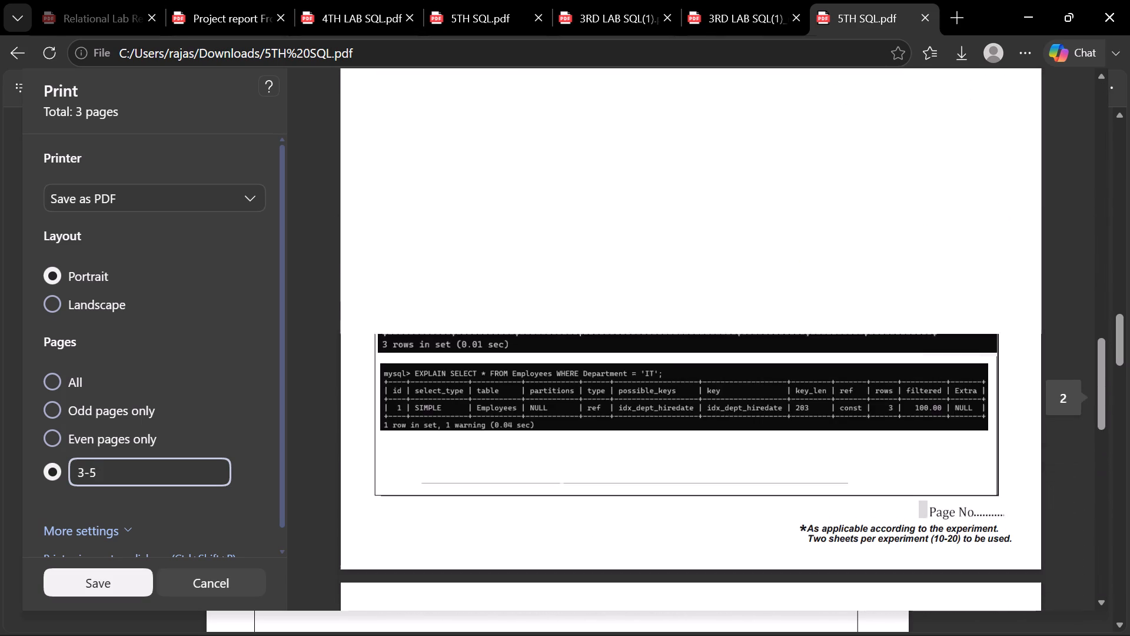
scroll(773, 347, up, 5)
scroll(773, 347, up, 17)
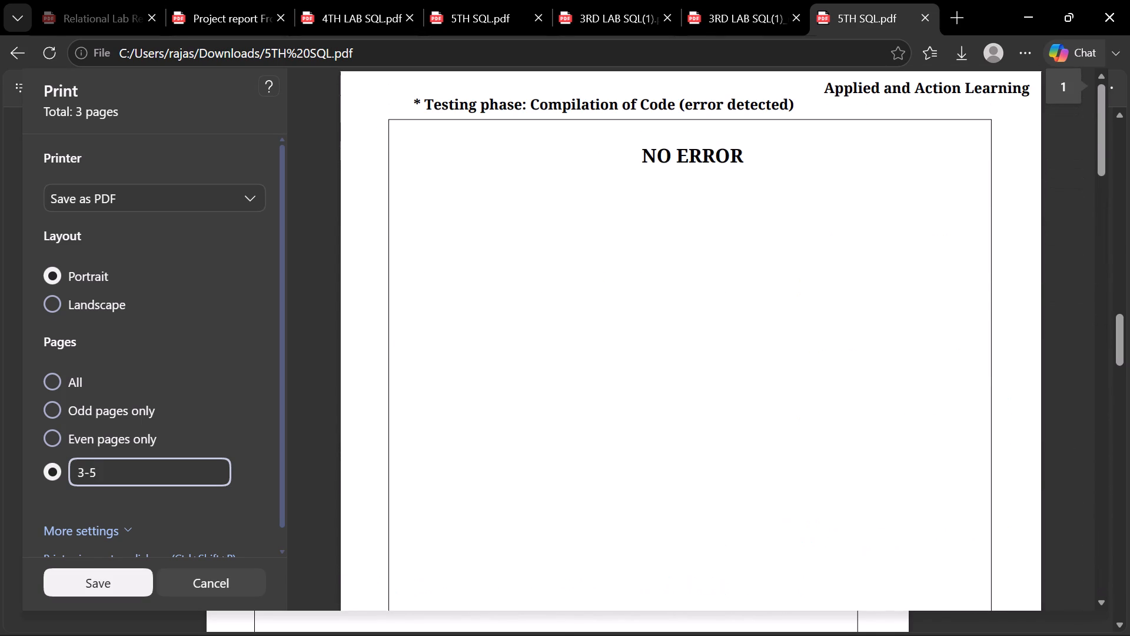
Save the page extract in Downloads as 5TH SQL new.
click(104, 582)
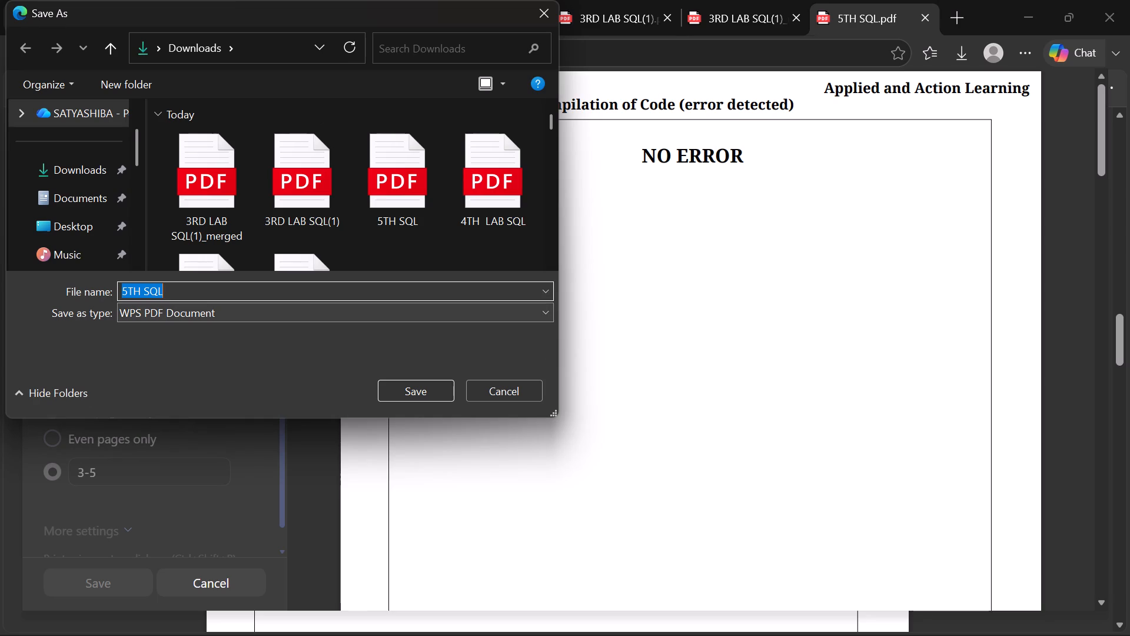
click(175, 294)
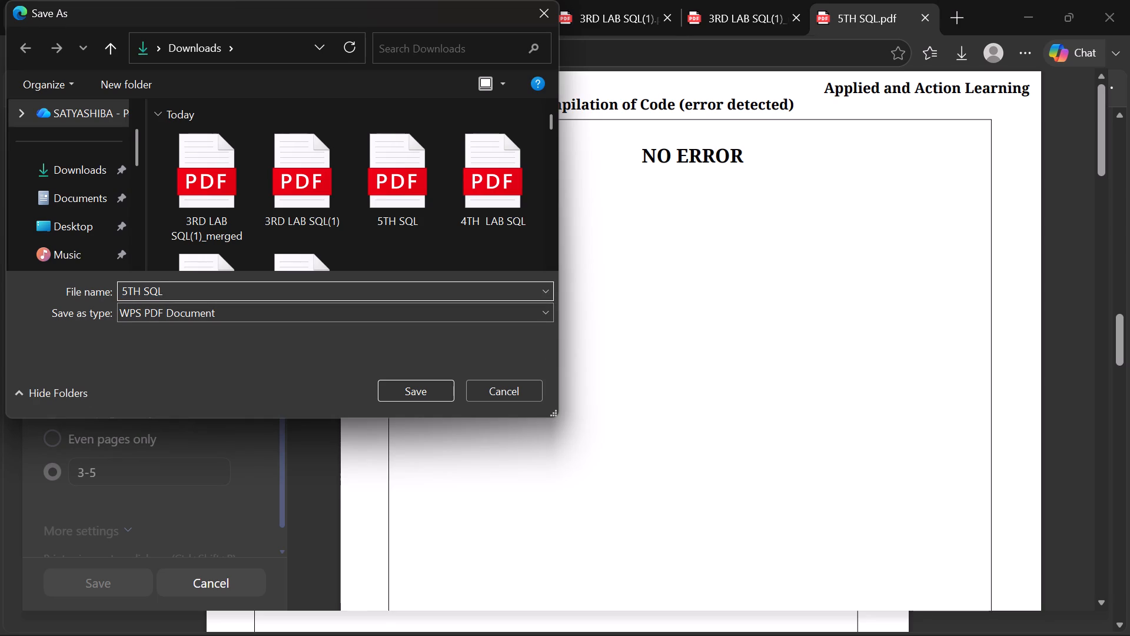
key(space)
text(new)
key(Return)
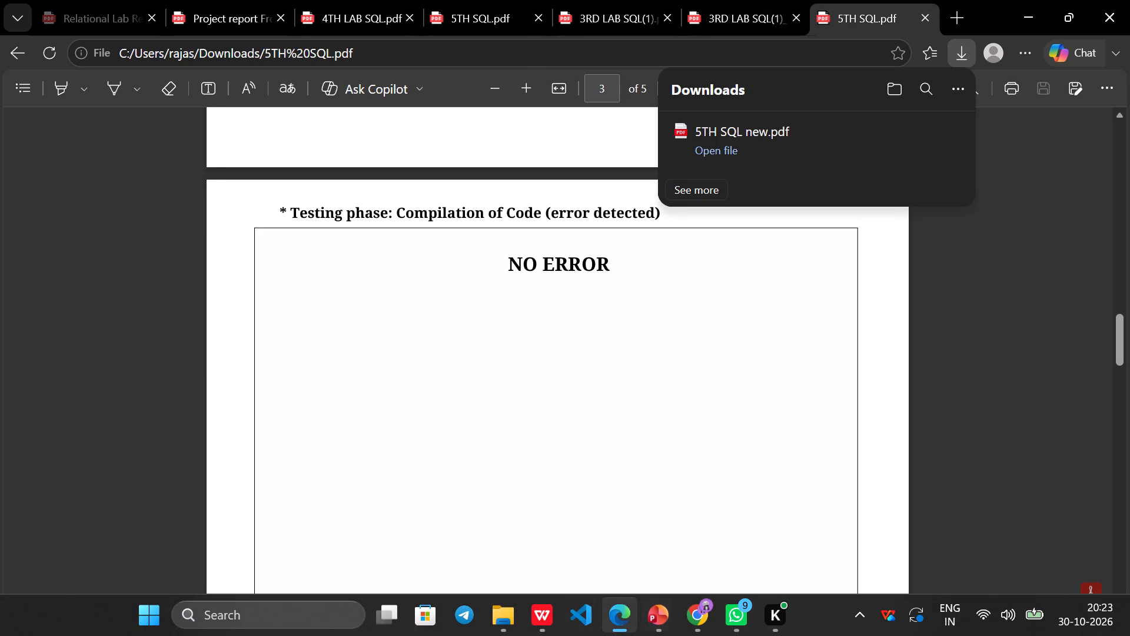
Delete the original 5TH SQL PDF from the Downloads folder in File Explorer.
click(494, 625)
click(573, 534)
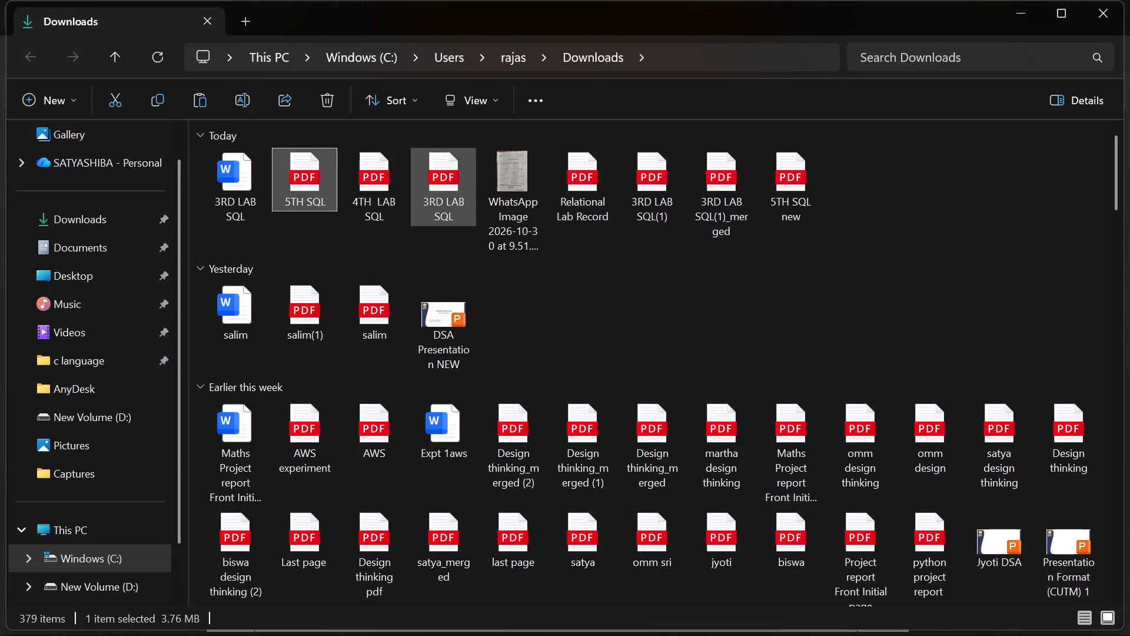
click(310, 152)
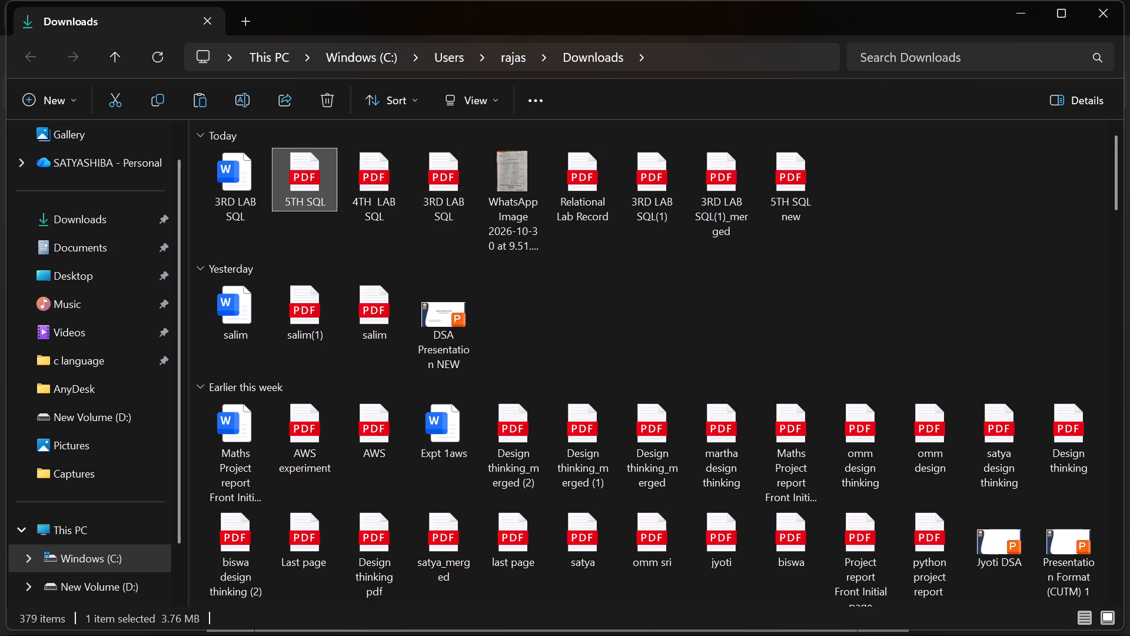
key(Delete)
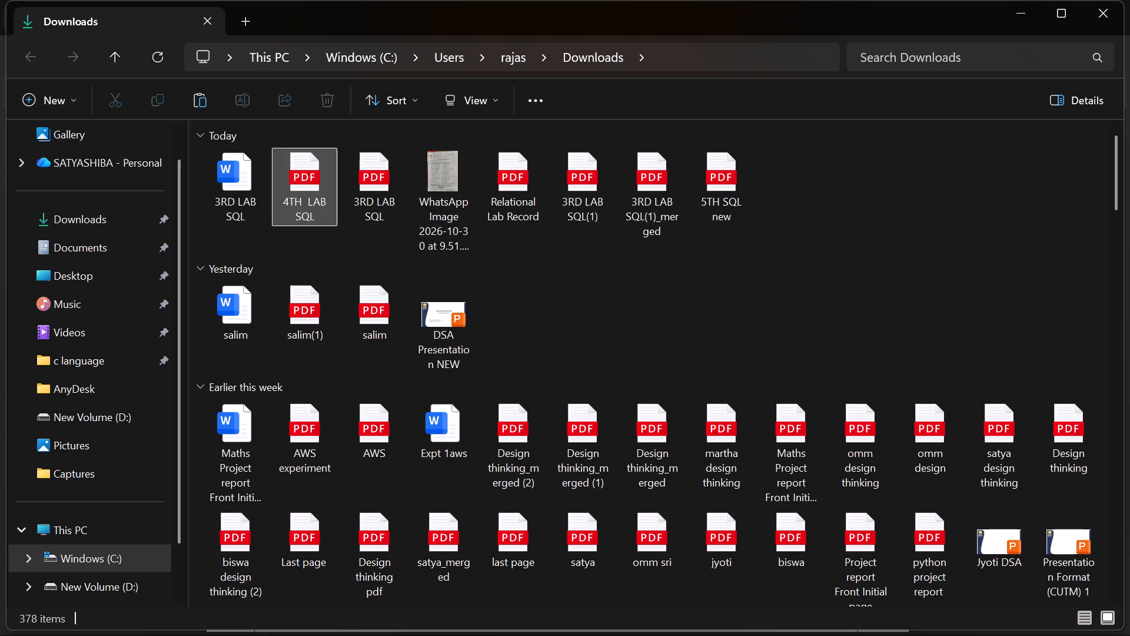
Open 4TH LAB SQL.pdf from Downloads and look through it for the page where the testing phase starts.
double_click(310, 155)
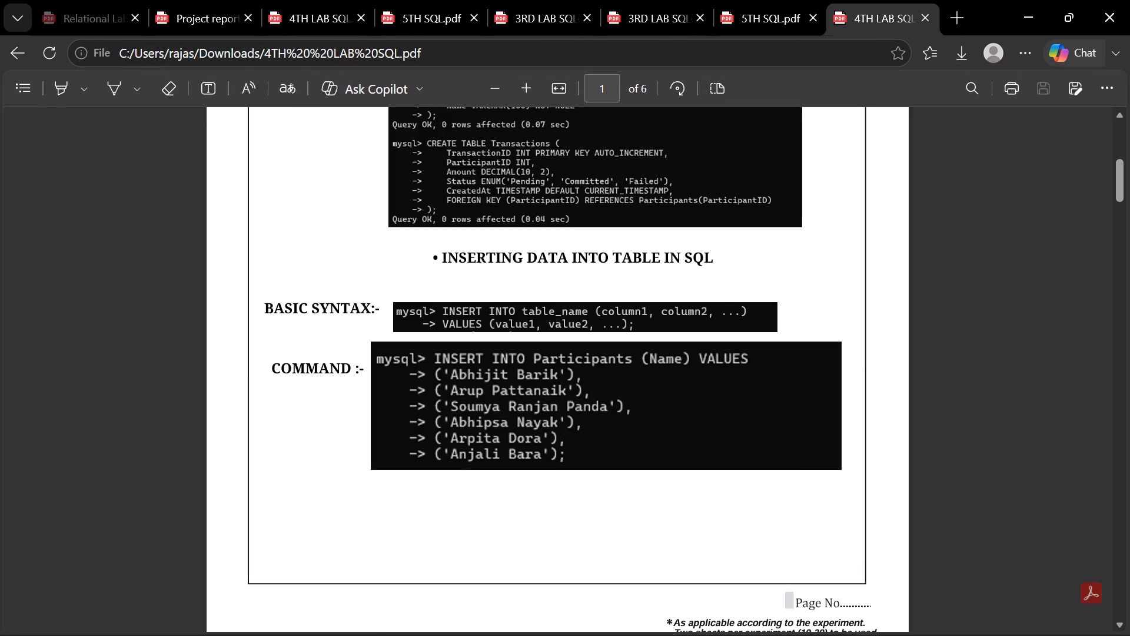
scroll(669, 238, down, 5)
scroll(673, 246, up, 19)
scroll(673, 246, down, 4)
scroll(667, 240, down, 18)
scroll(663, 240, down, 3)
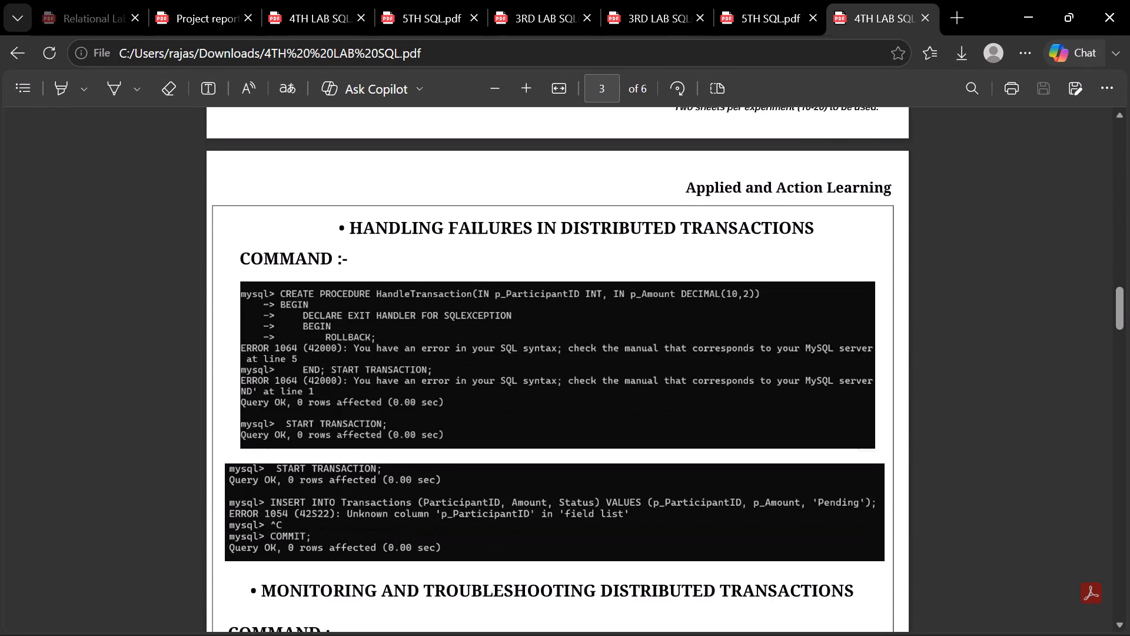
scroll(663, 240, down, 10)
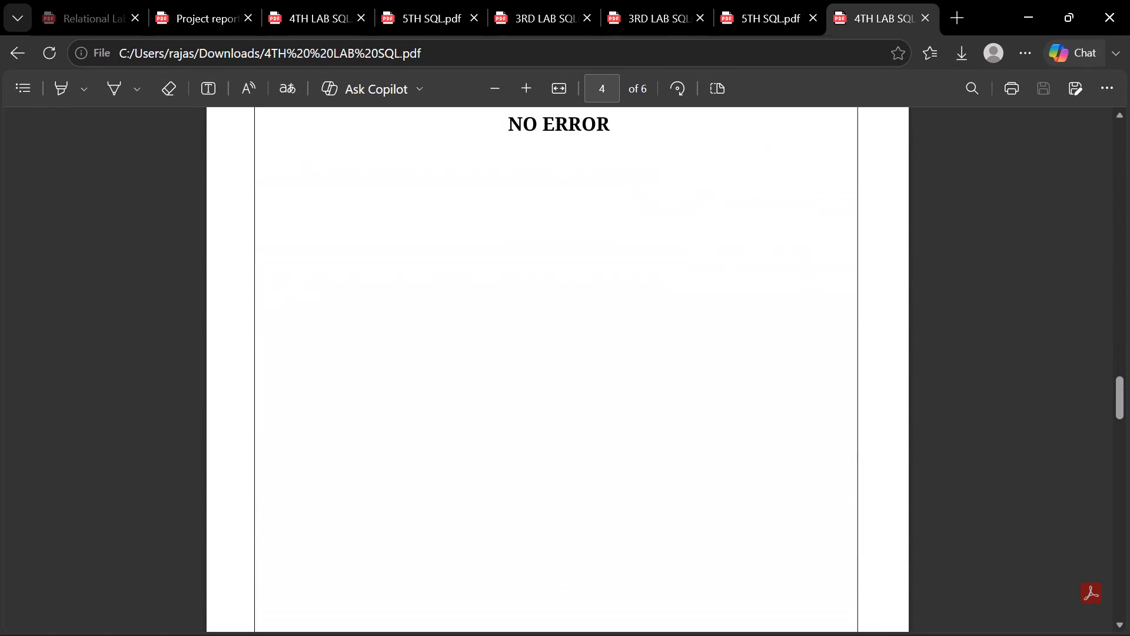
scroll(663, 240, down, 20)
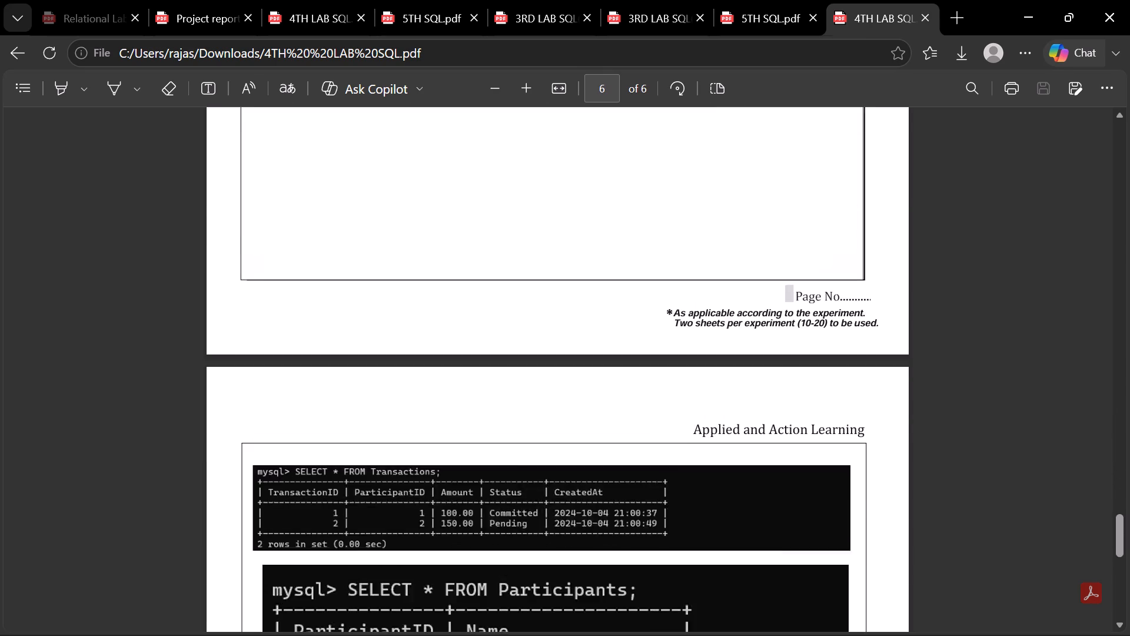
scroll(663, 238, down, 15)
scroll(666, 238, up, 13)
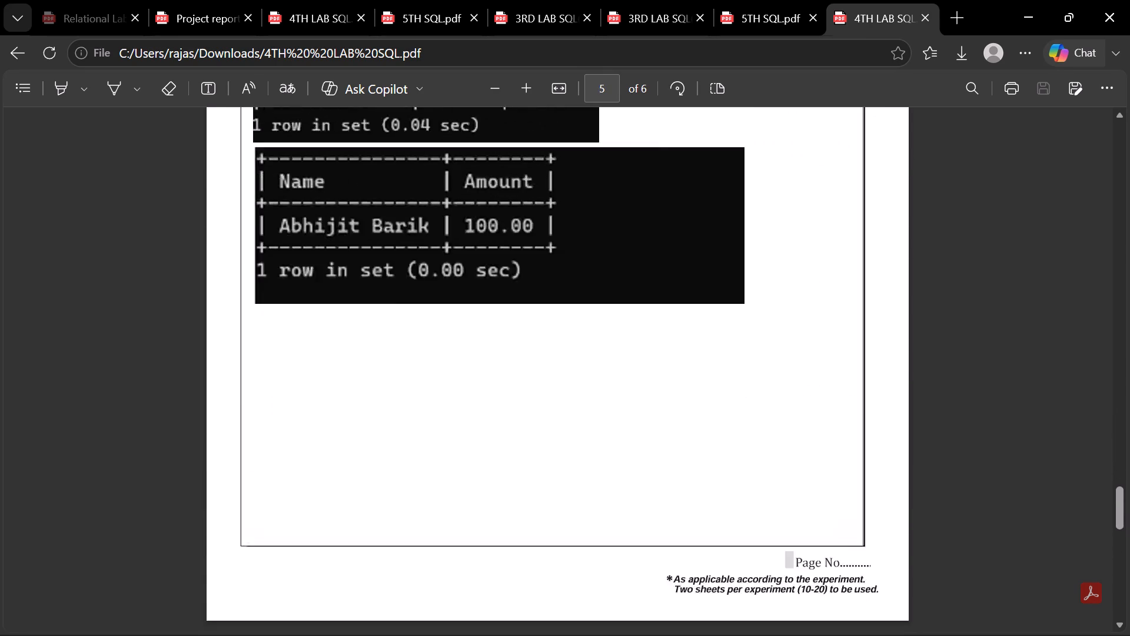
scroll(666, 238, up, 17)
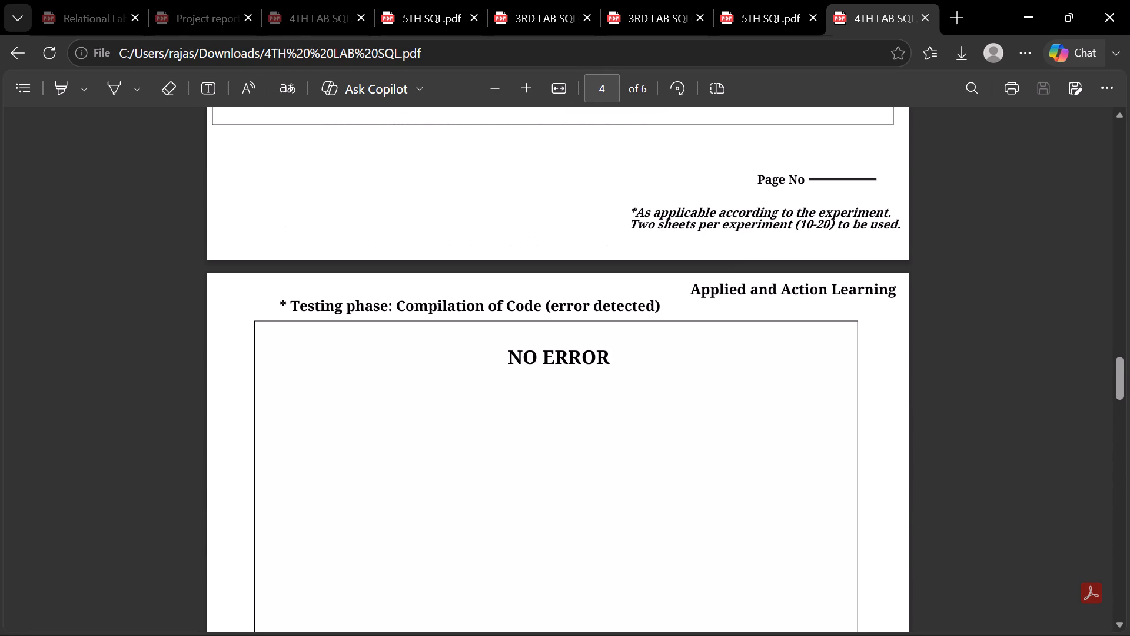
Set up a print of 4TH LAB SQL.pdf to PDF limited to pages 4-6.
click(1018, 90)
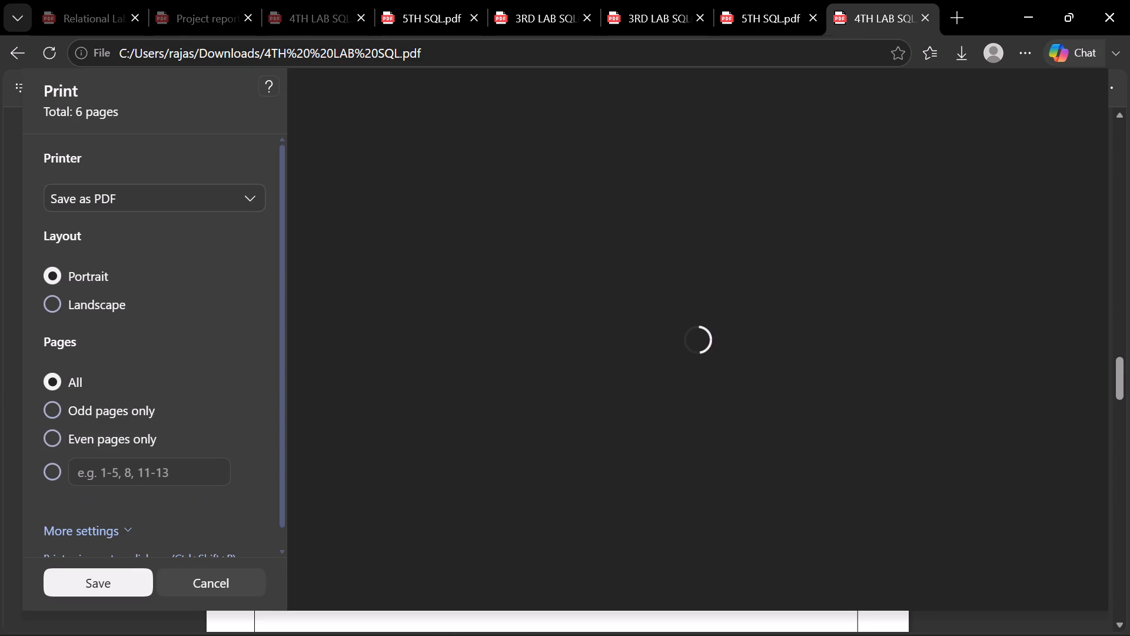
click(45, 470)
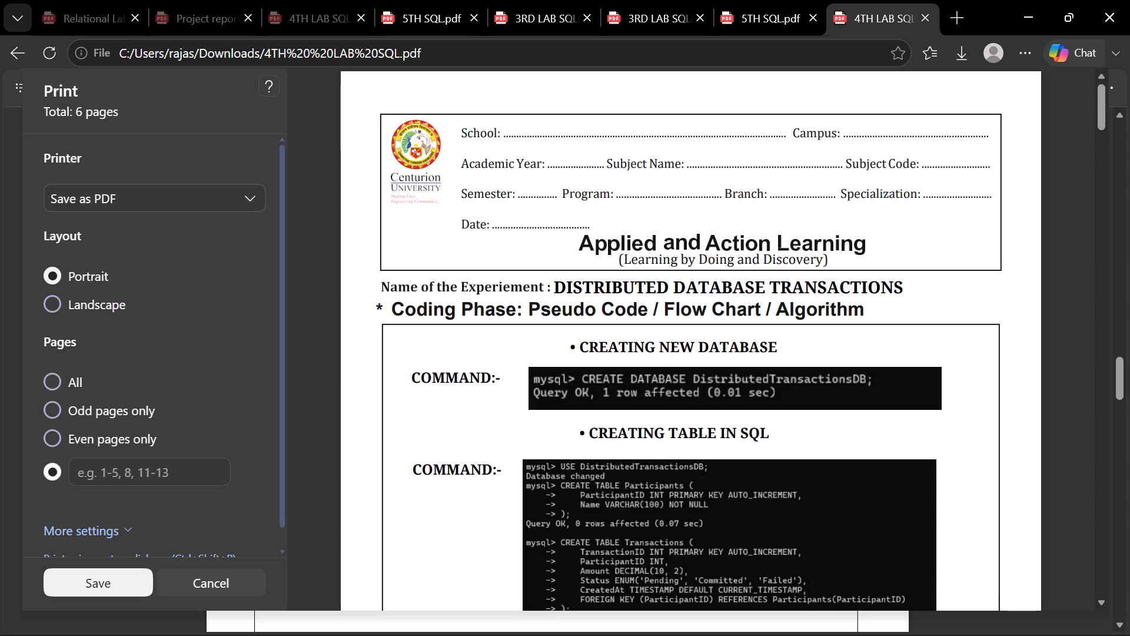
click(134, 473)
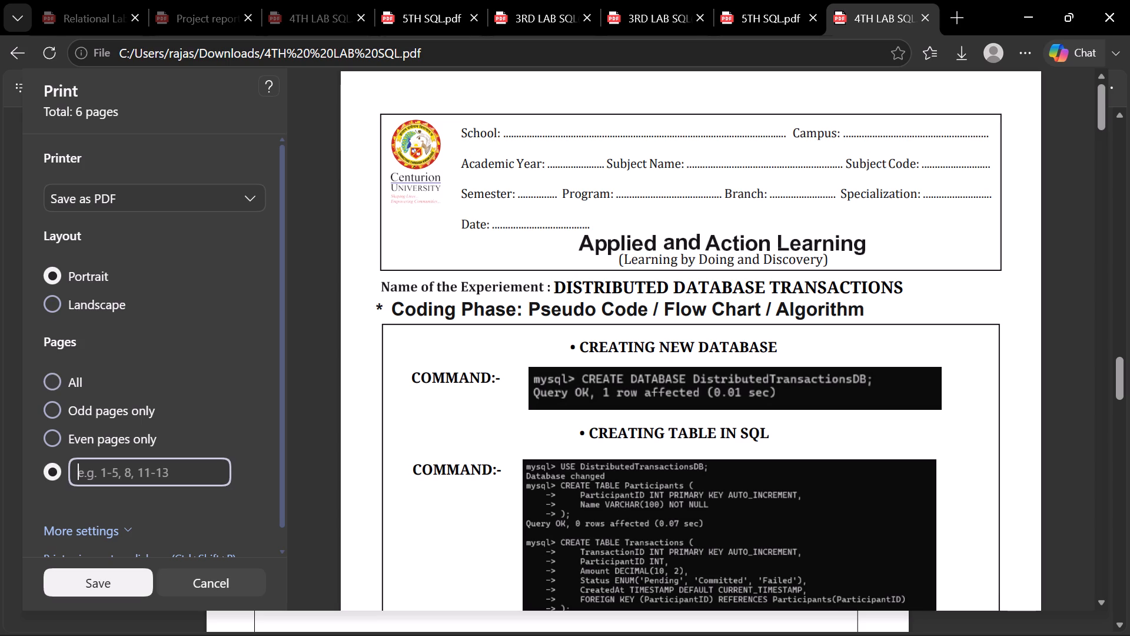
key(4)
text(-6)
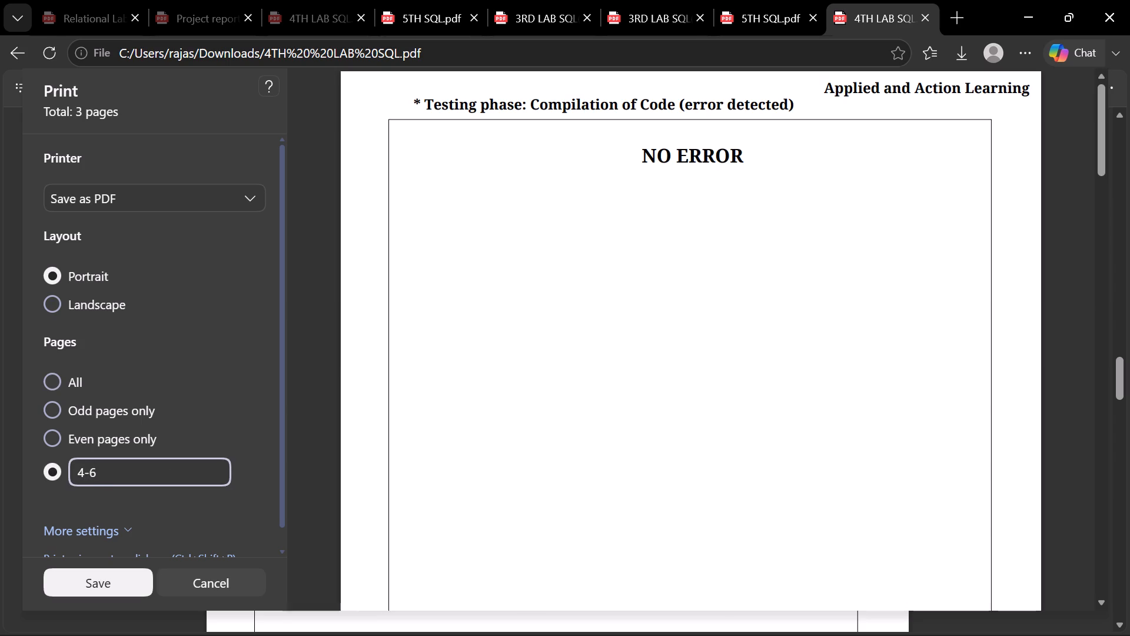
Save the page extract in Downloads as 4TH LAB SQL new.
click(76, 581)
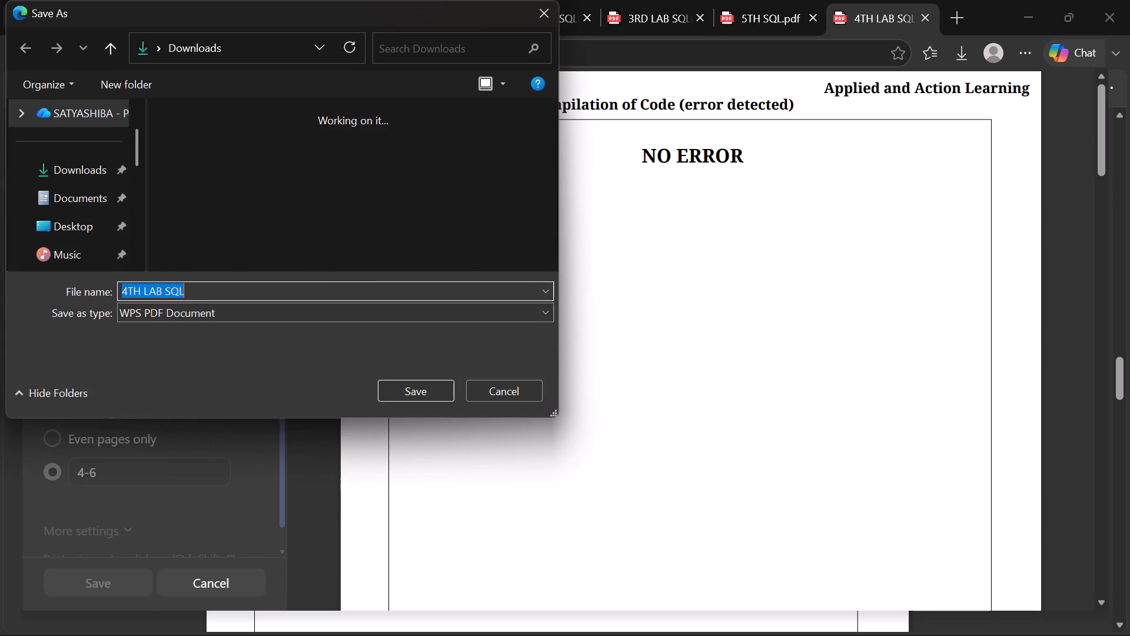
click(196, 288)
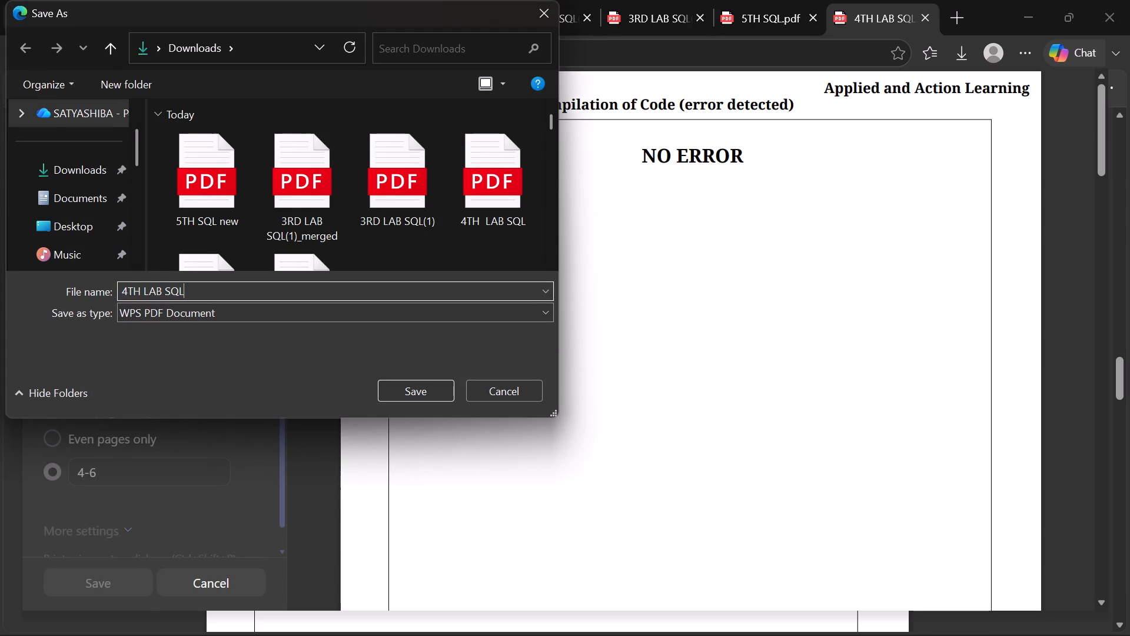
key(space)
text(new)
key(Return)
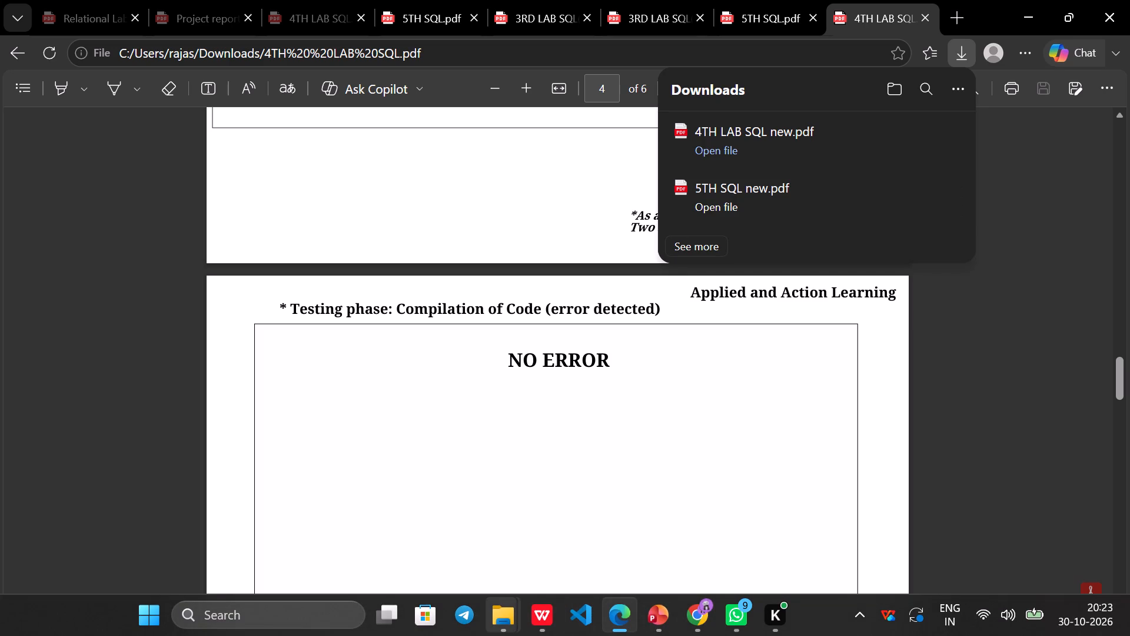
Switch to File Explorer and delete the original 4TH LAB SQL PDF from the Downloads folder.
click(590, 543)
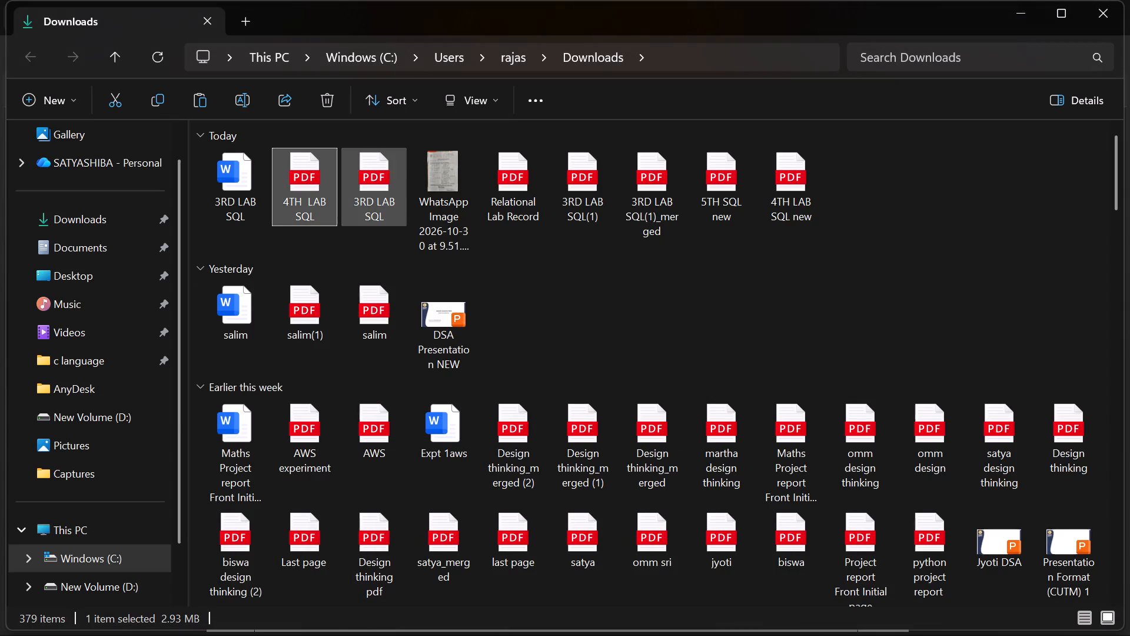
click(296, 160)
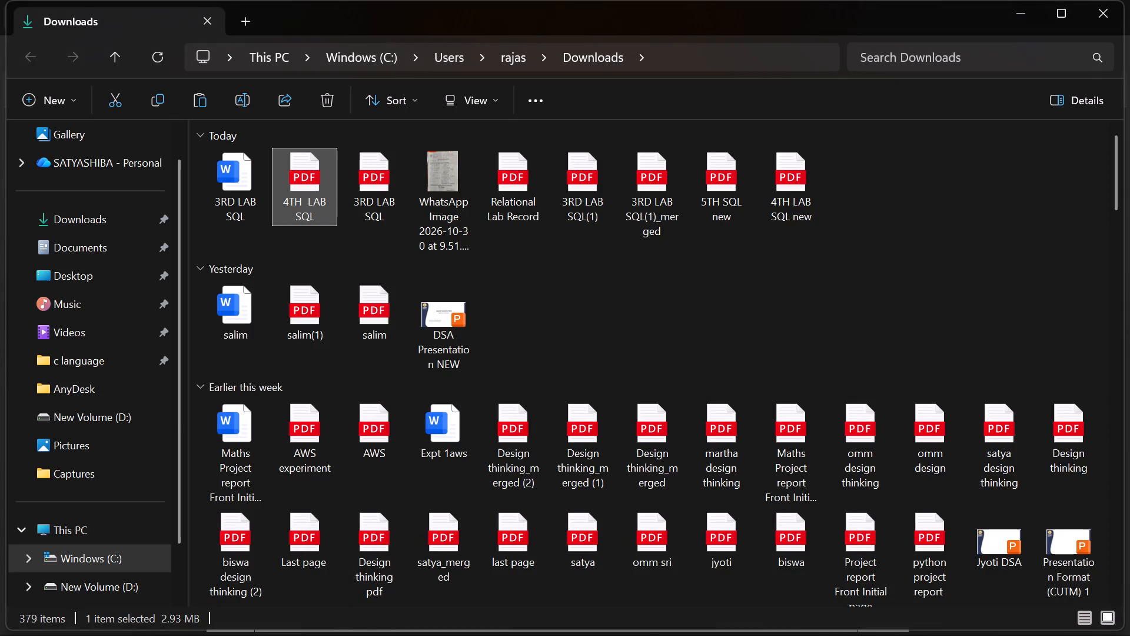
key(Delete)
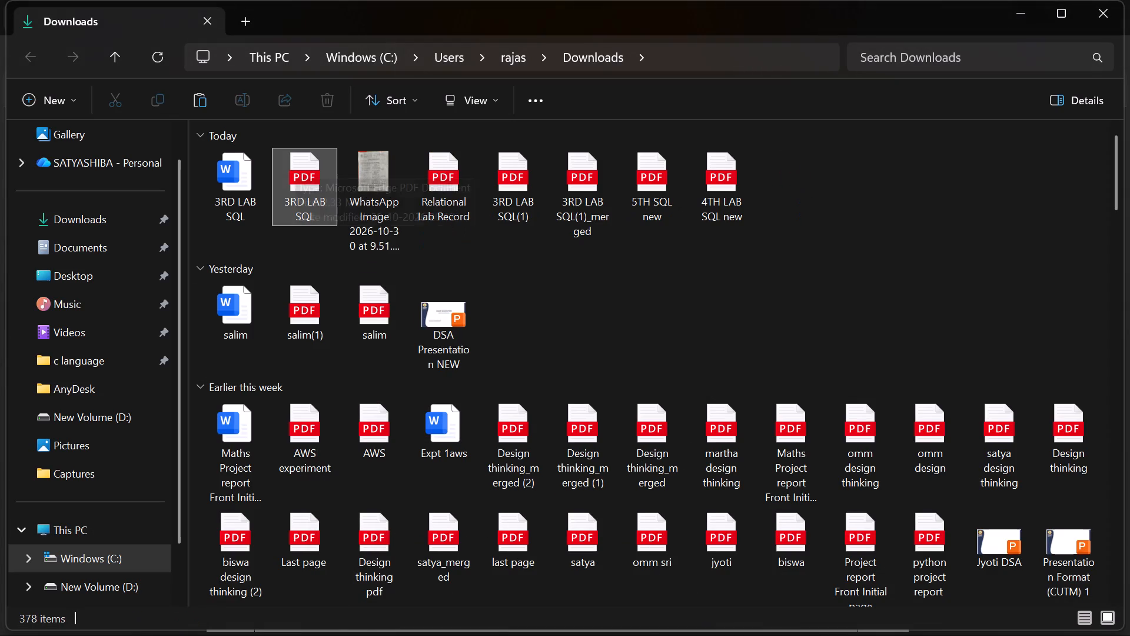
Open 3RD LAB SQL.pdf from Downloads and look through it for the page where the testing phase starts.
double_click(295, 161)
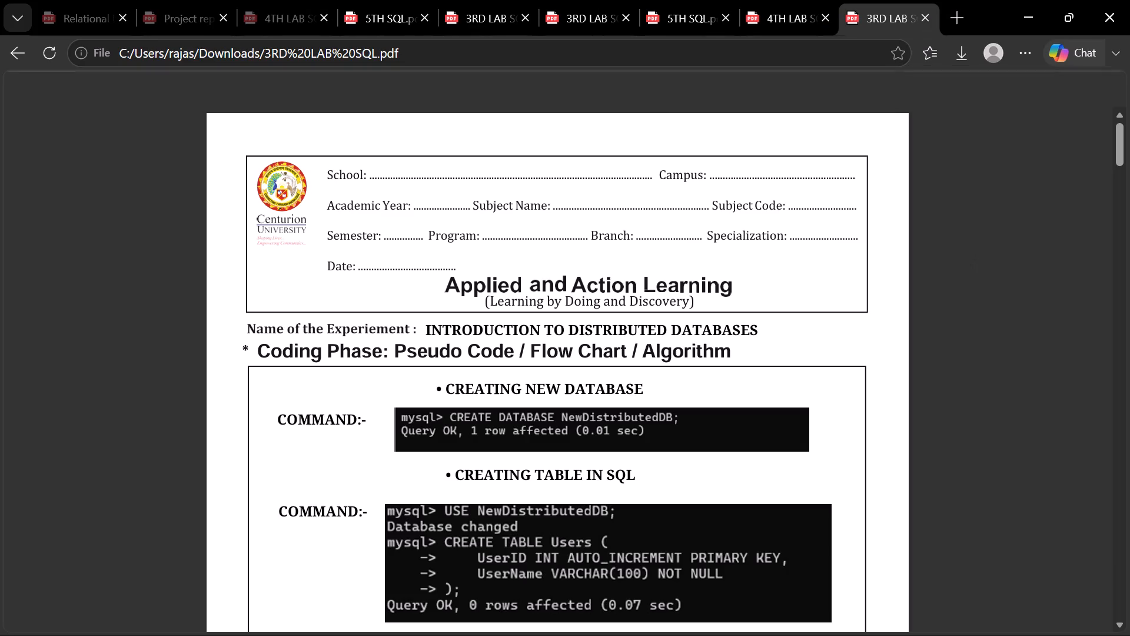
scroll(676, 253, down, 8)
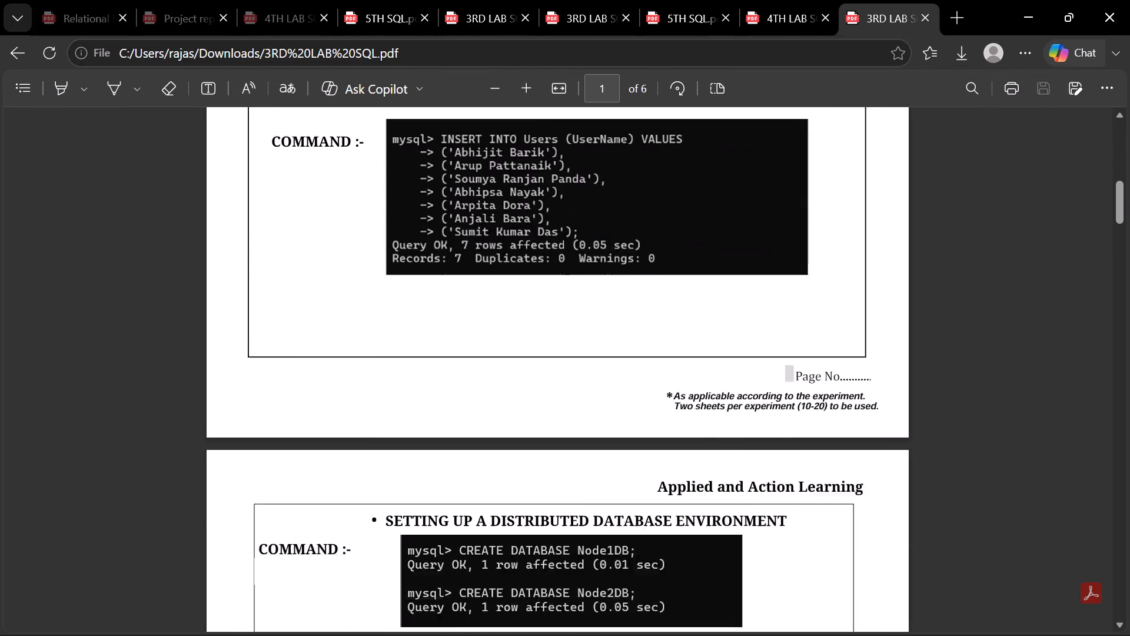
scroll(677, 258, down, 18)
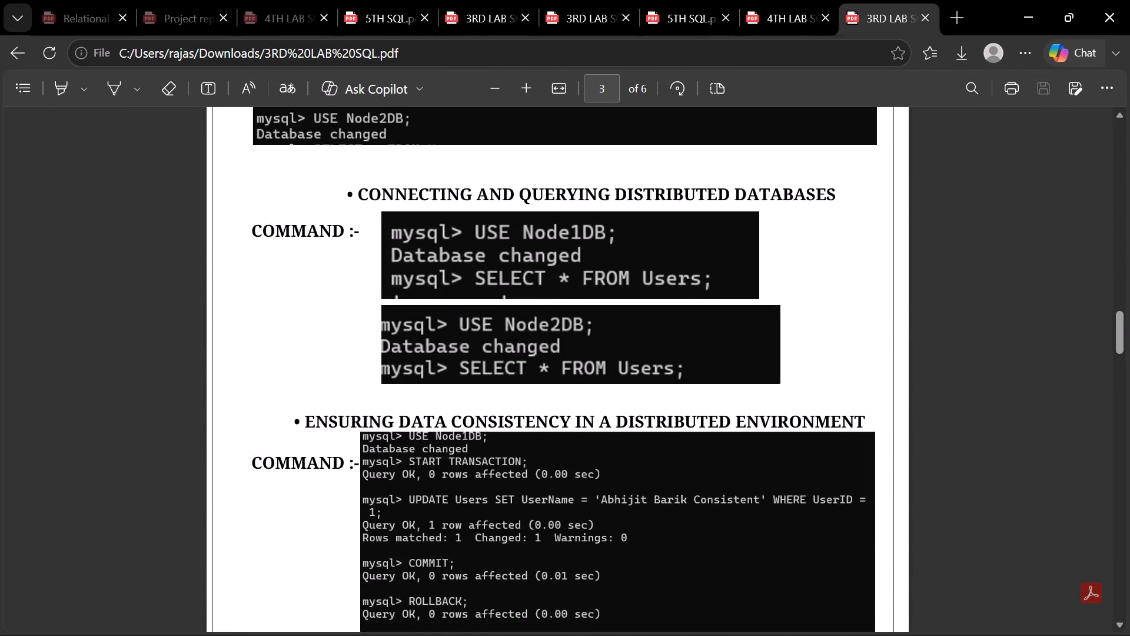
scroll(679, 258, down, 9)
scroll(683, 260, up, 2)
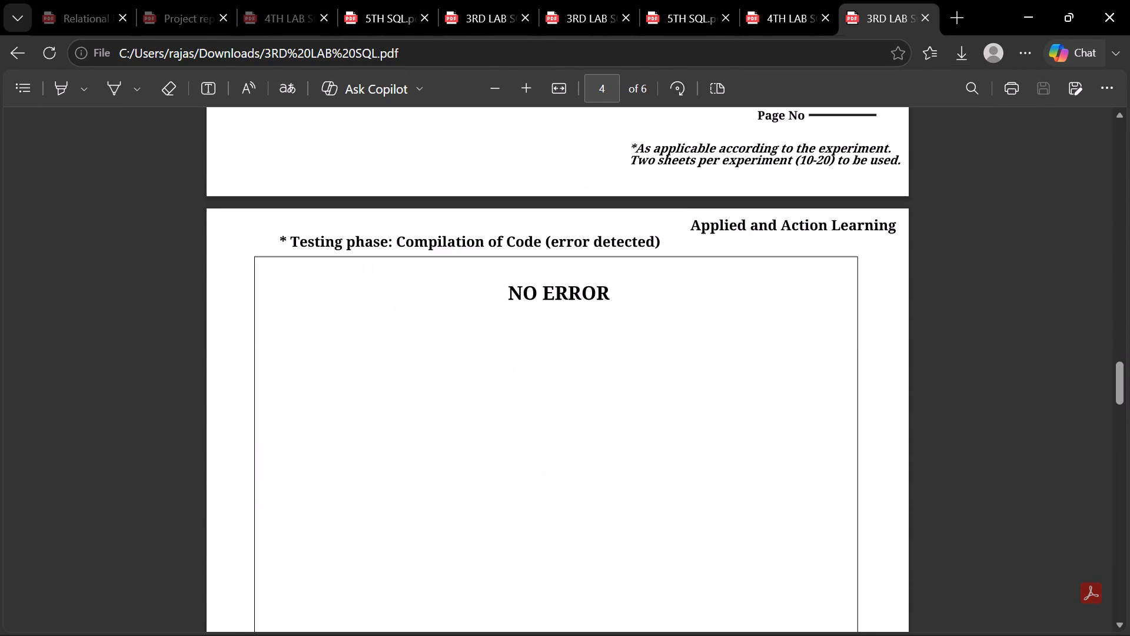
scroll(683, 260, down, 15)
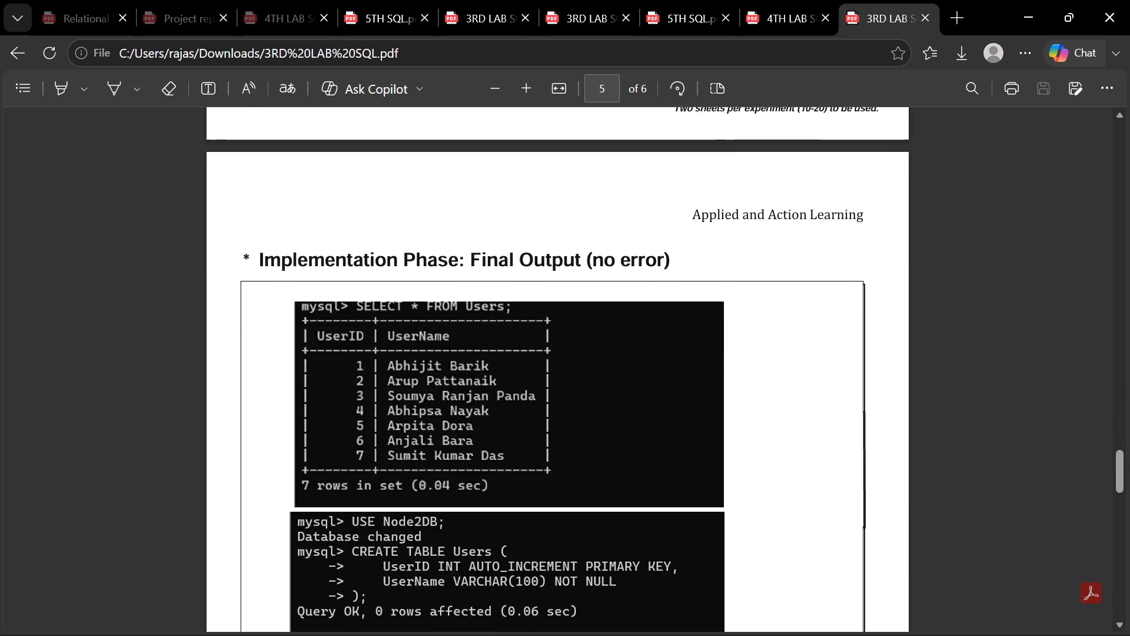
scroll(685, 260, up, 14)
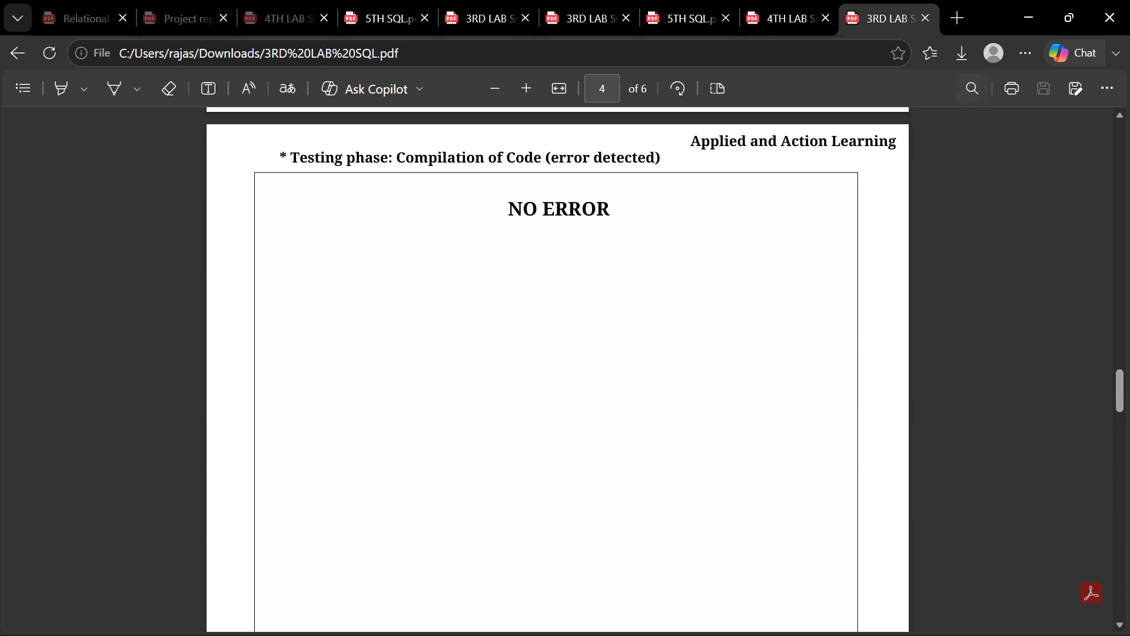
Set up a print of 3RD LAB SQL.pdf to PDF limited to pages 4-6.
click(1008, 84)
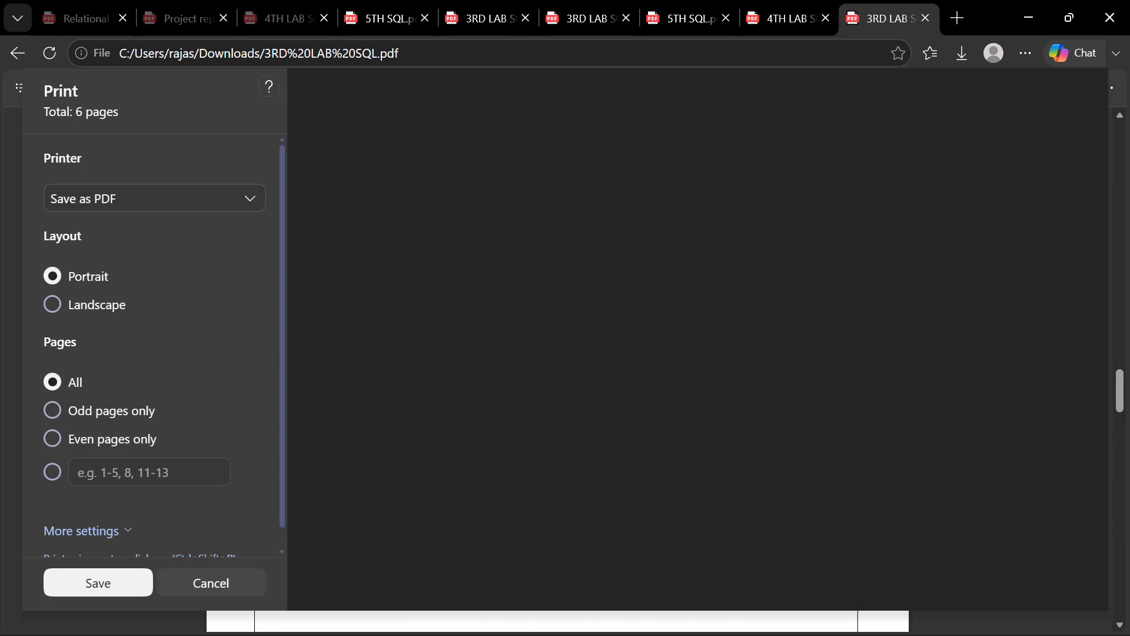
click(54, 464)
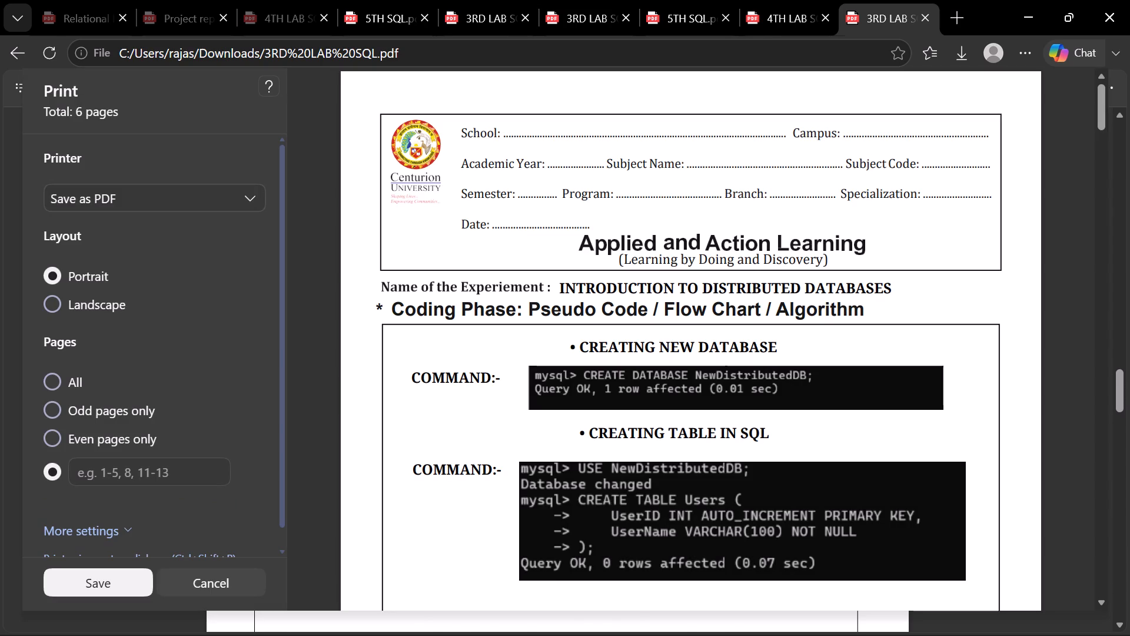
click(132, 478)
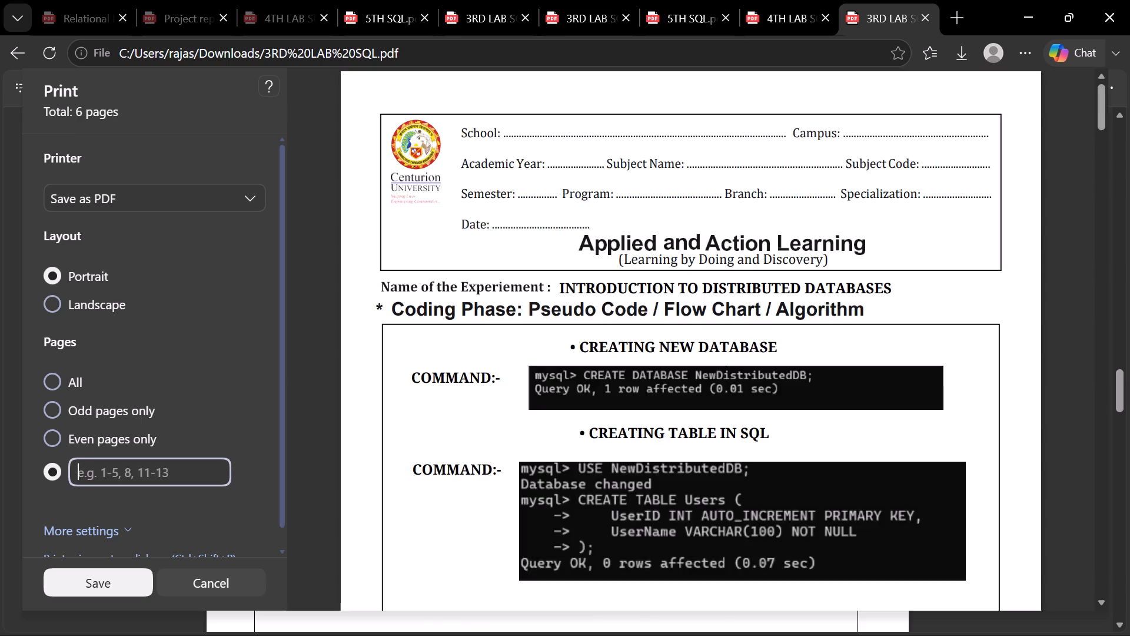
key(4)
text(-6)
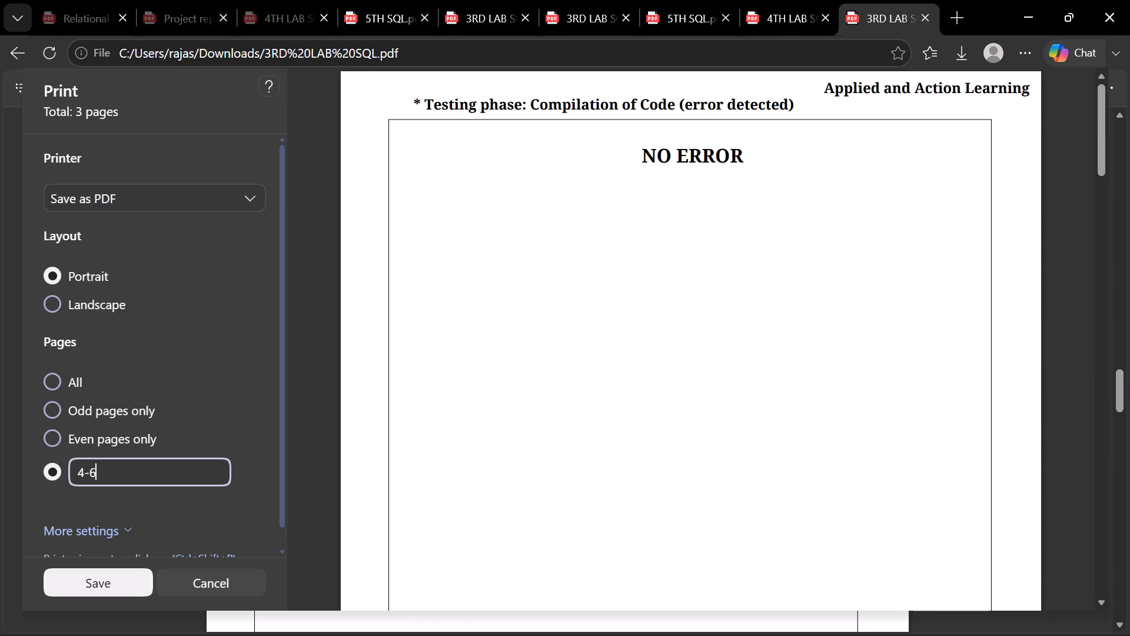
Save the page extract in Downloads as 3RD LAB SQL new.
click(91, 587)
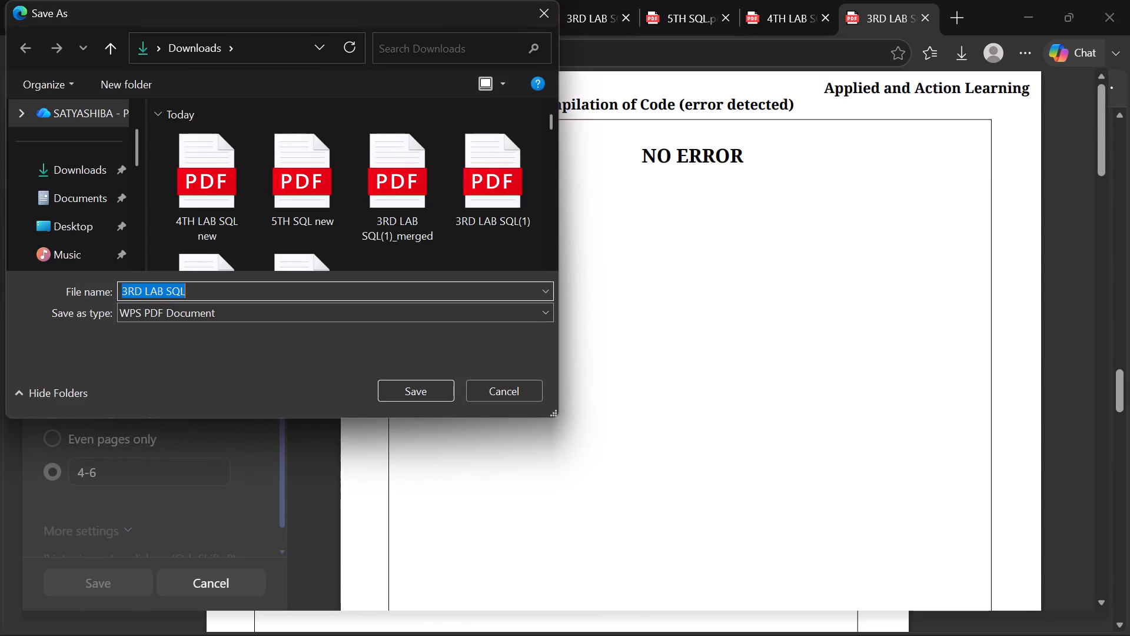
click(195, 291)
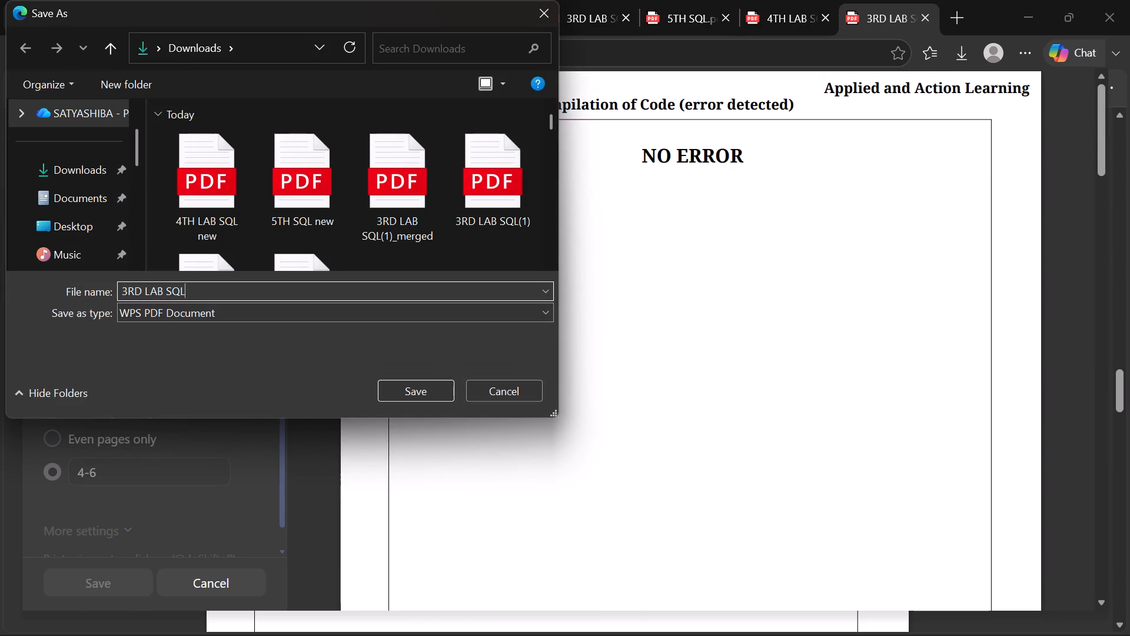
key(space)
text(new)
key(Return)
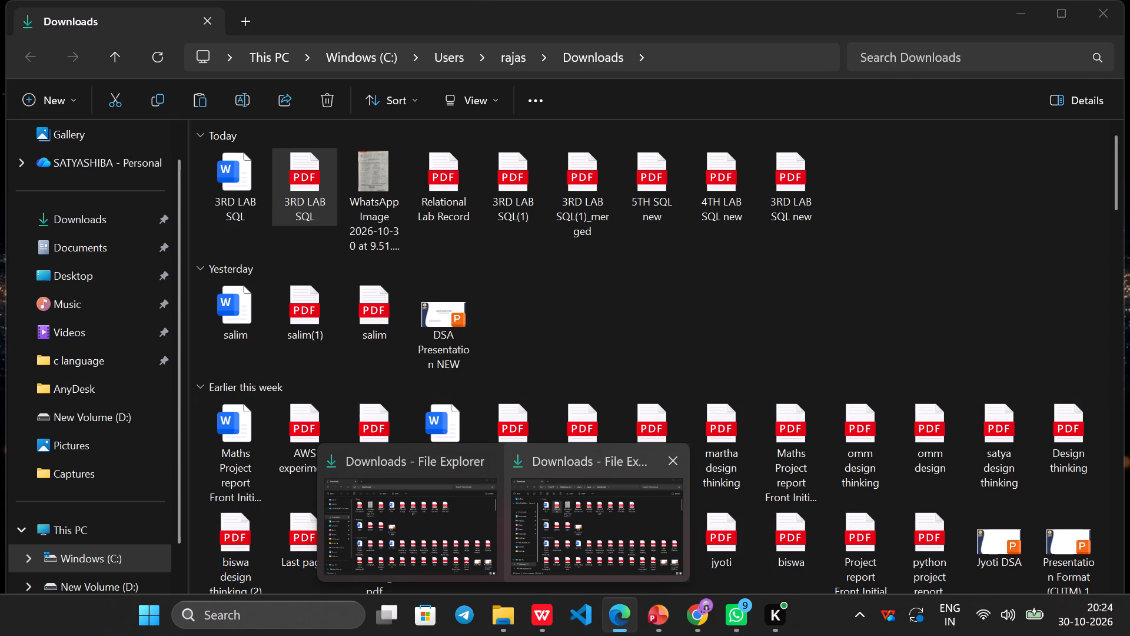
Switch to File Explorer and delete the original 3RD LAB SQL PDF from the Downloads folder.
click(600, 542)
click(296, 169)
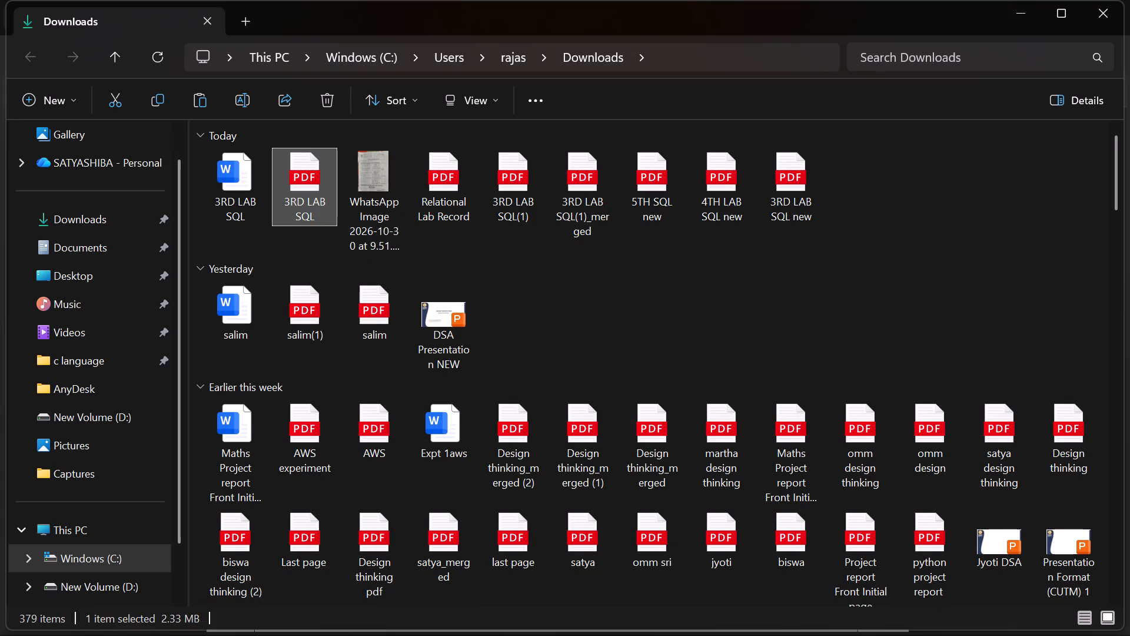
key(Delete)
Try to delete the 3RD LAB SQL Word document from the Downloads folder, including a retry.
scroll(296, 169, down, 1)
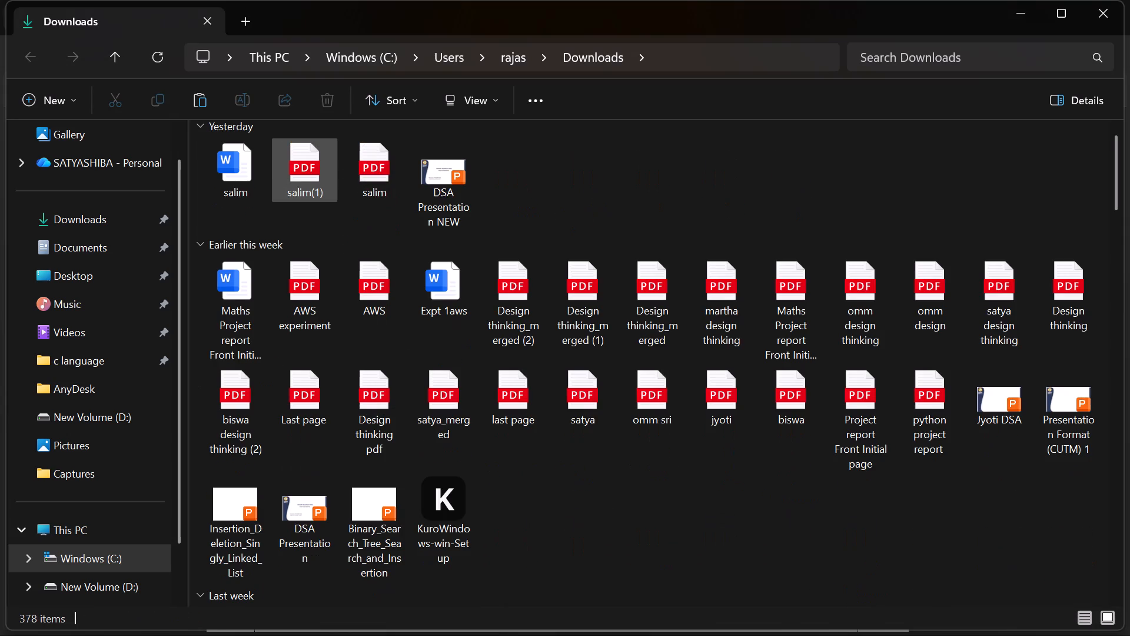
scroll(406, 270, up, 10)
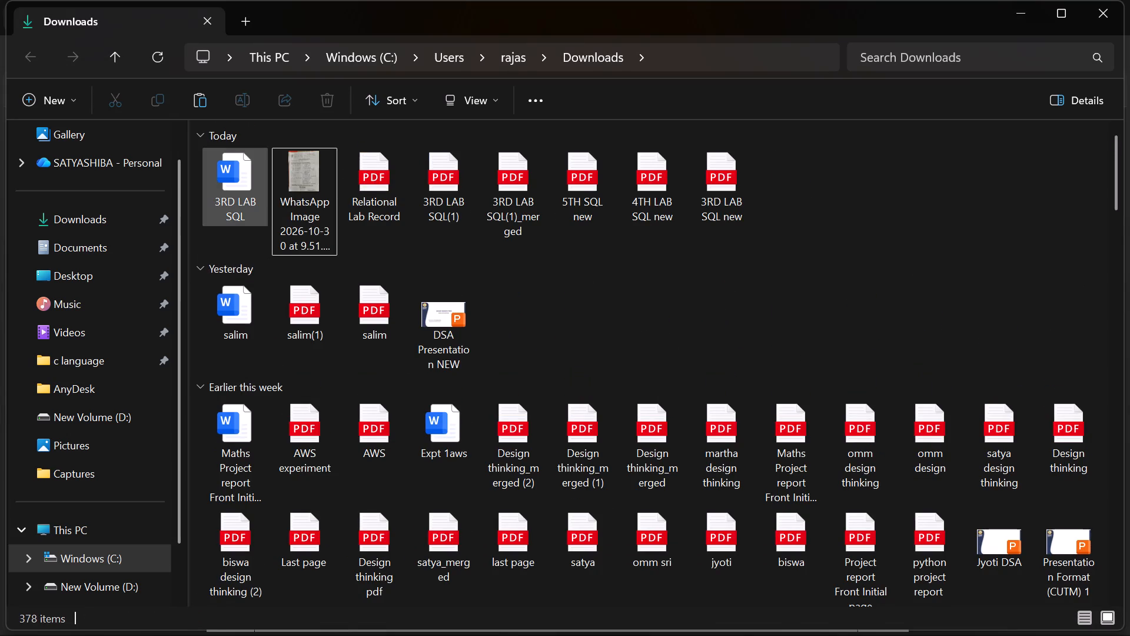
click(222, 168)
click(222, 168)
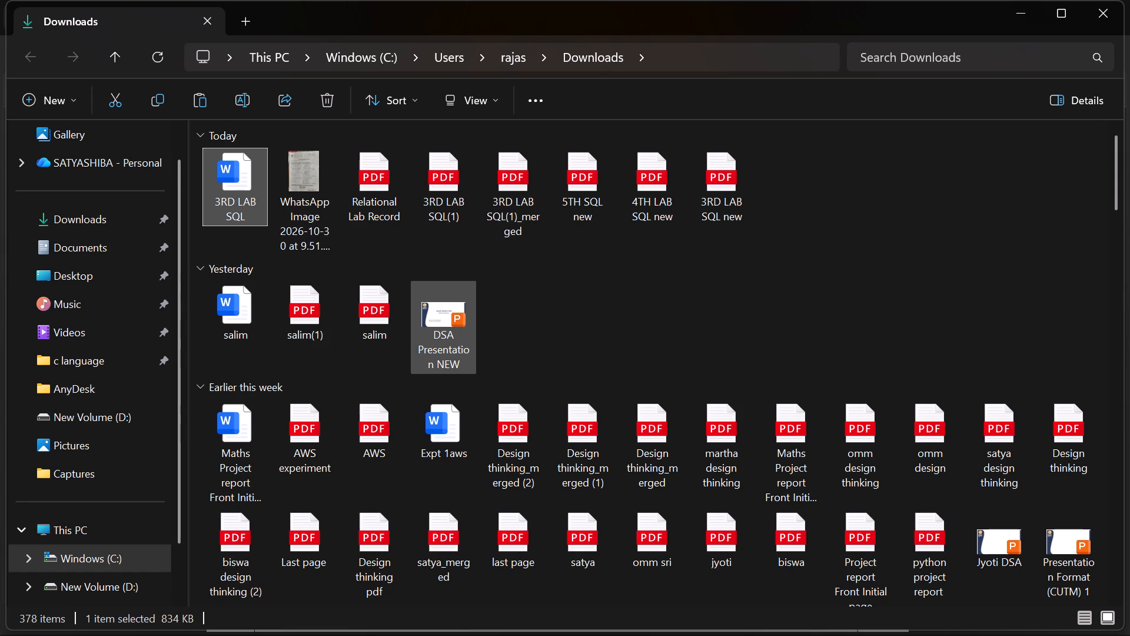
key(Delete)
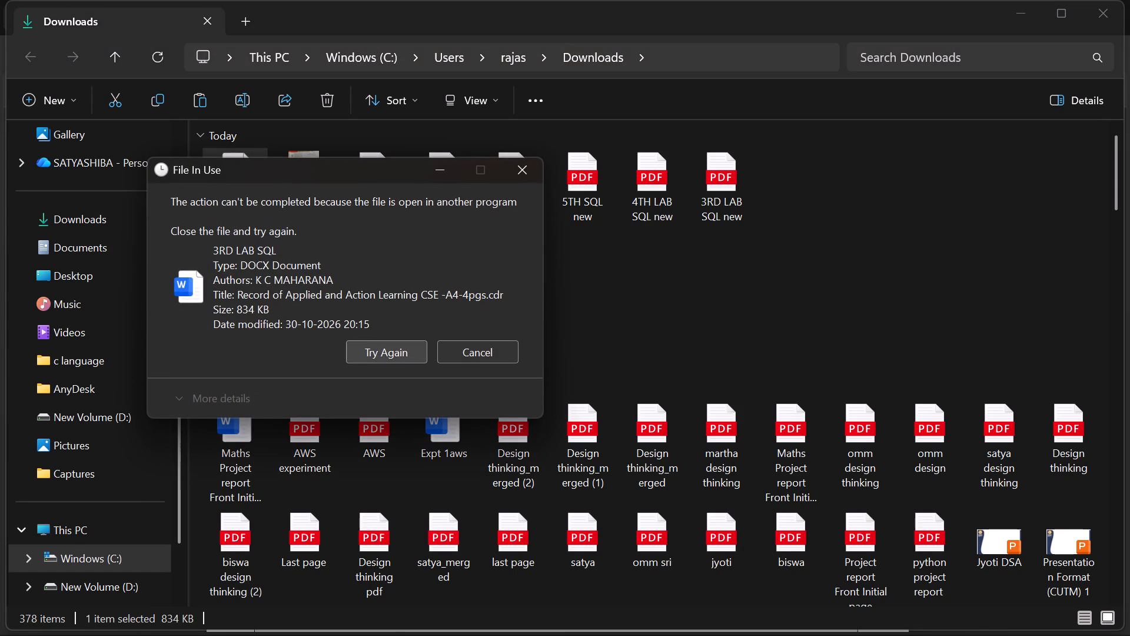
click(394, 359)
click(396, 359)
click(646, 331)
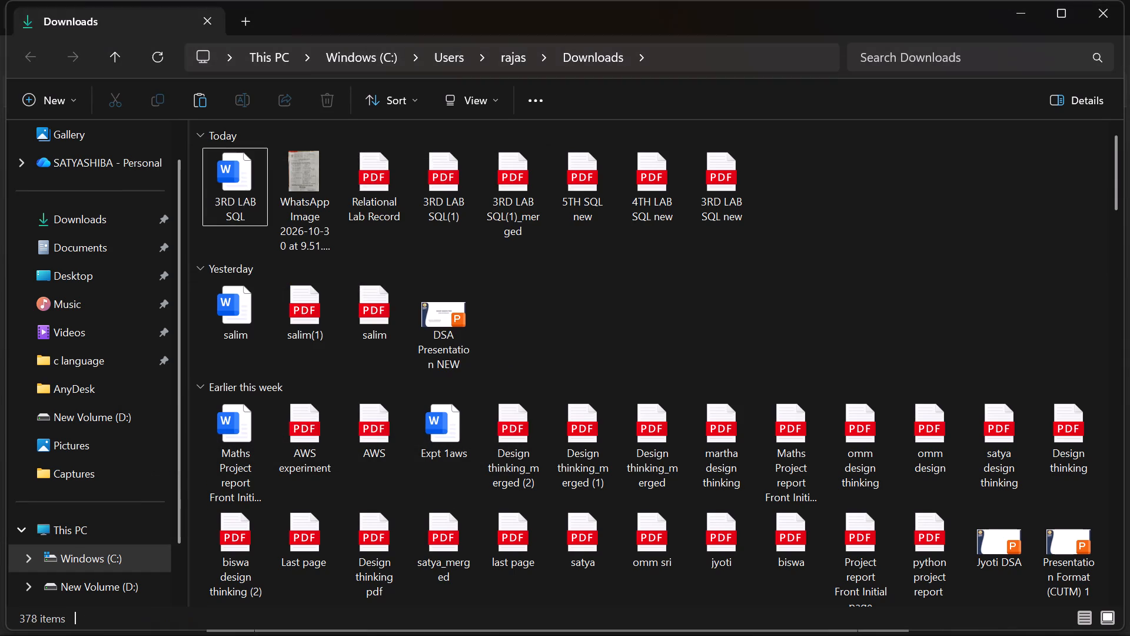
Delete today's WhatsApp image from the Downloads folder.
click(312, 174)
click(312, 174)
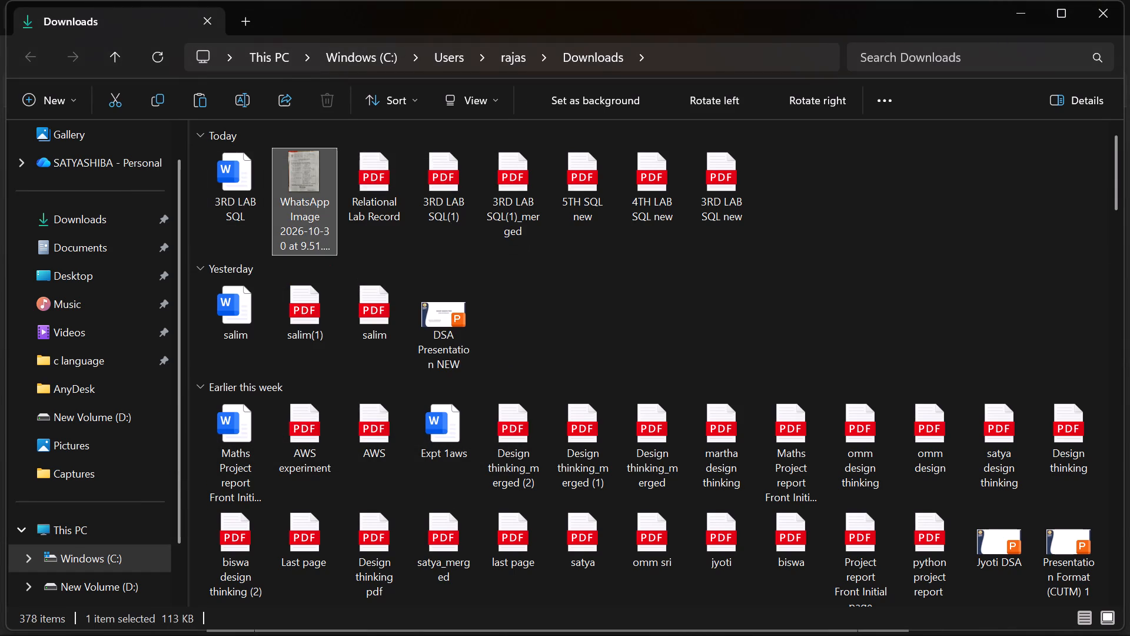
key(Delete)
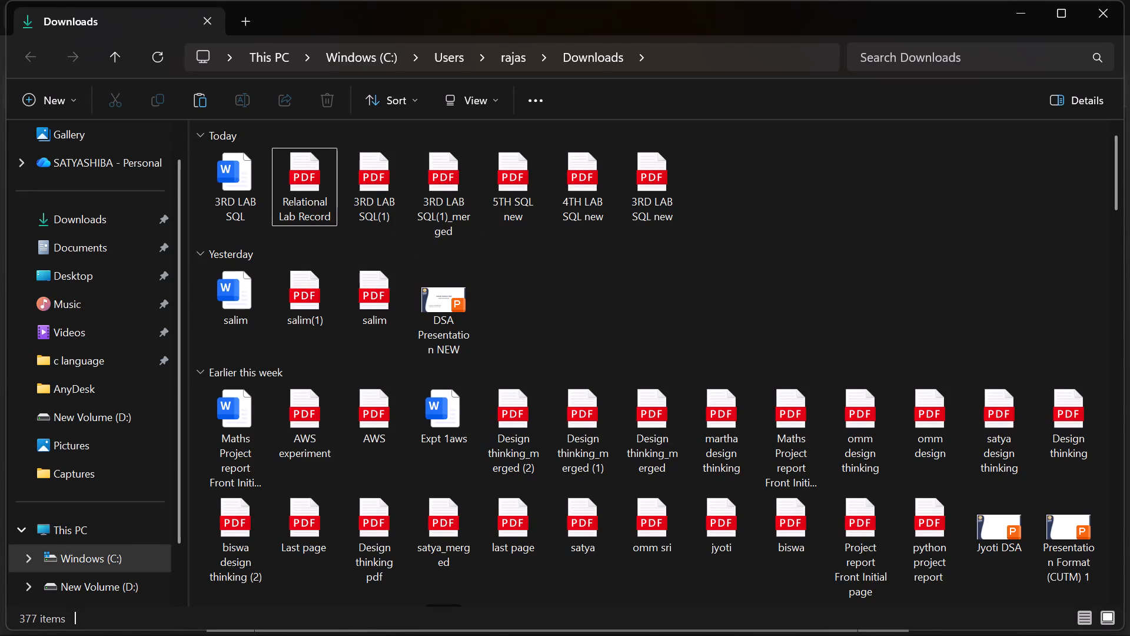
Delete the 3RD LAB SQL(1) PDF from the Downloads folder.
click(358, 176)
key(Delete)
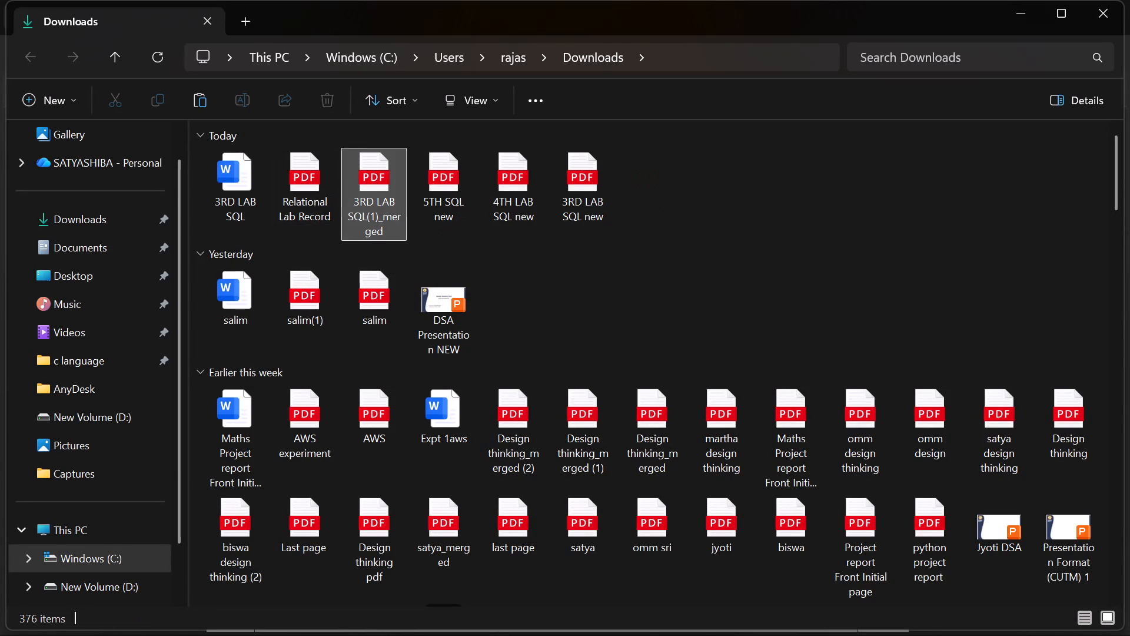
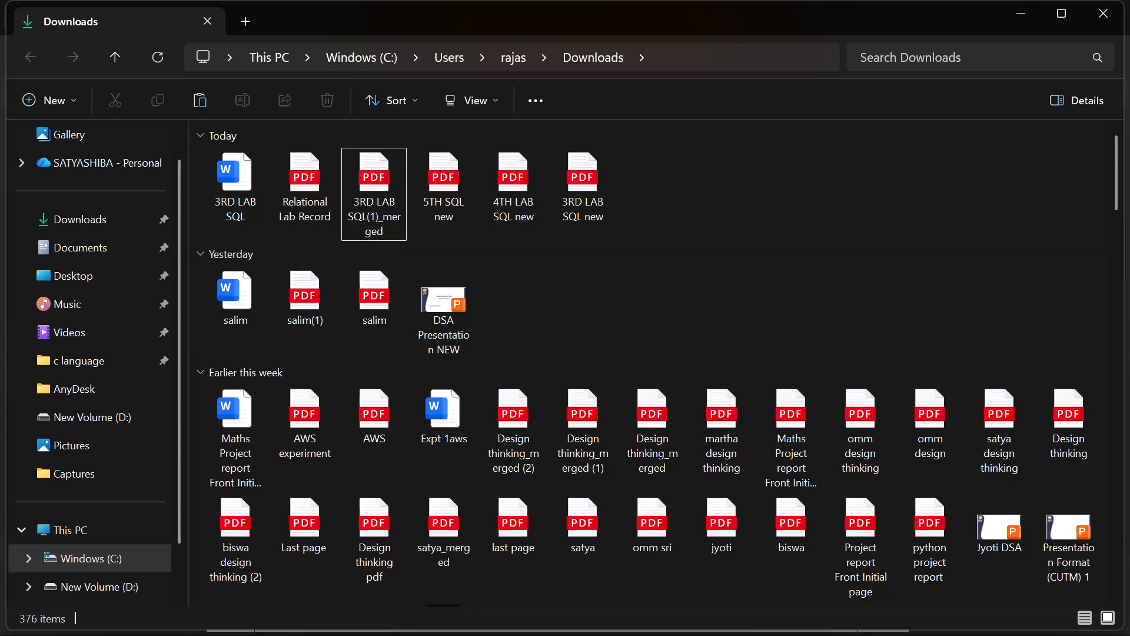
Copy the 3RD LAB SQL(1)_merged, 5TH SQL new, 4TH LAB SQL new and 3RD LAB SQL new PDFs from the Downloads folder.
drag(670, 203, 324, 189)
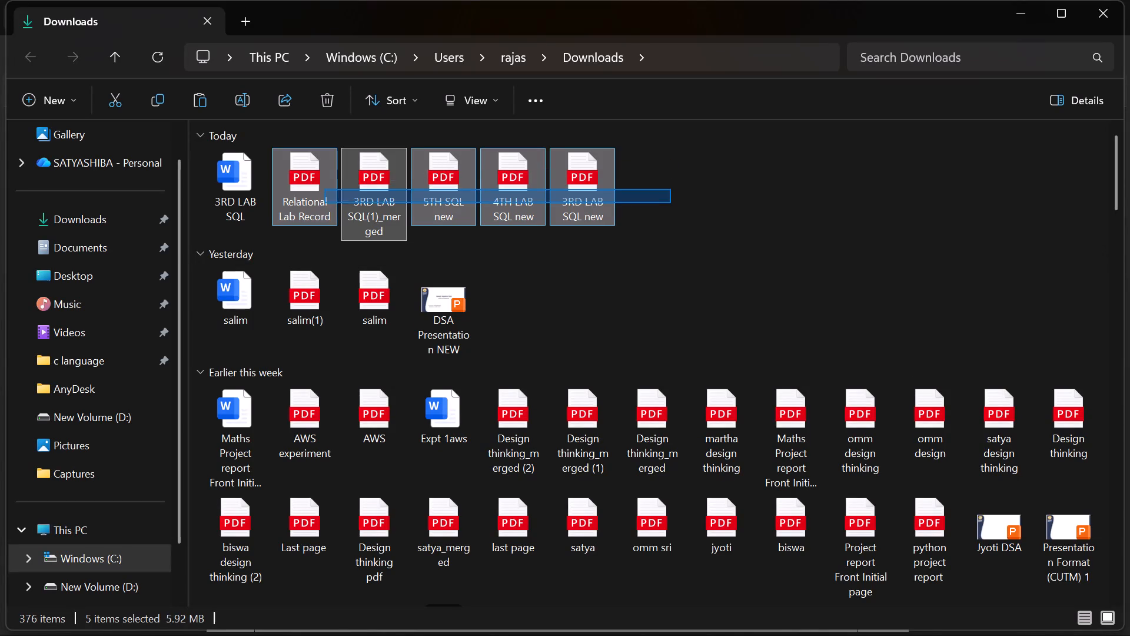
drag(324, 189, 356, 182)
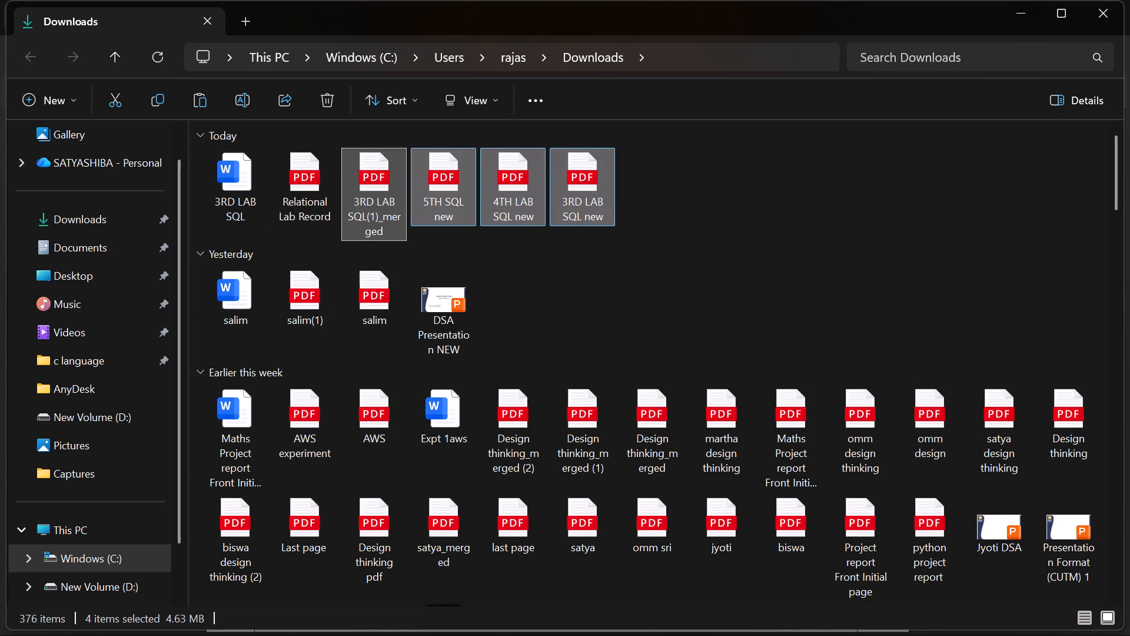
key(ctrl+c)
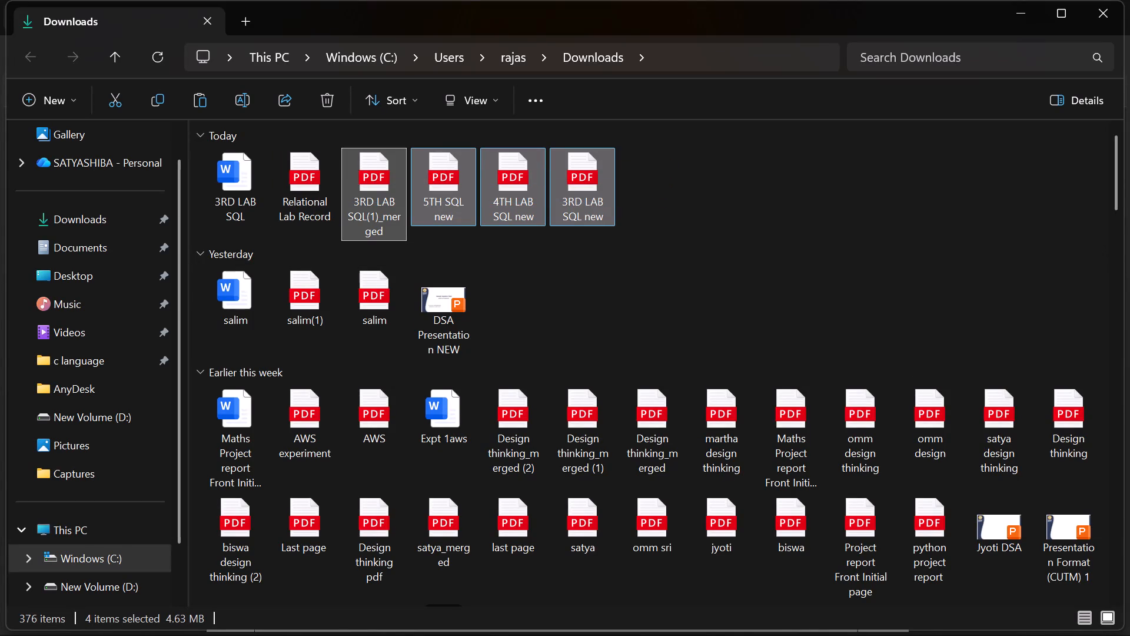